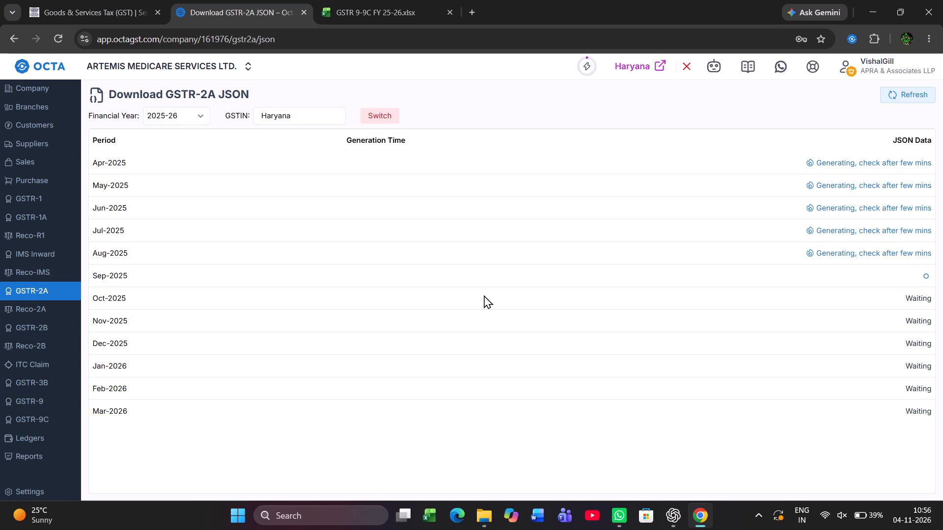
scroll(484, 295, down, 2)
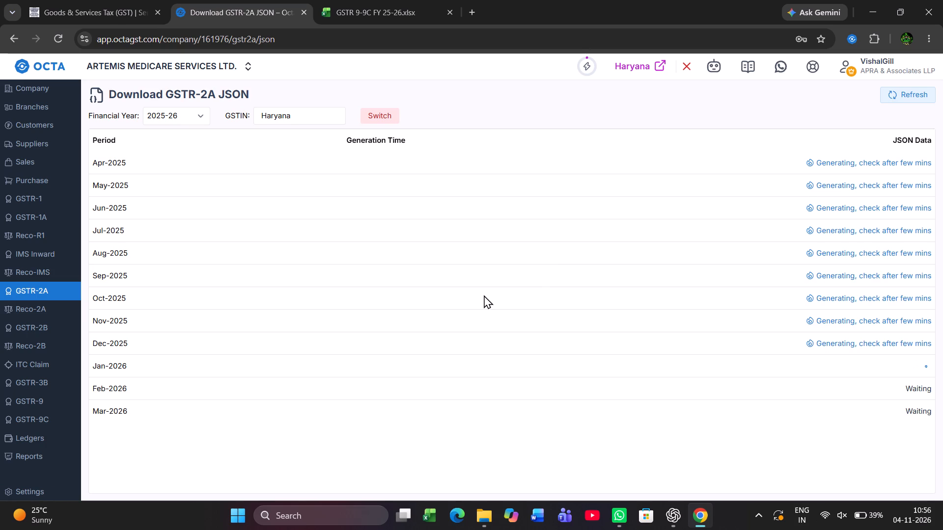
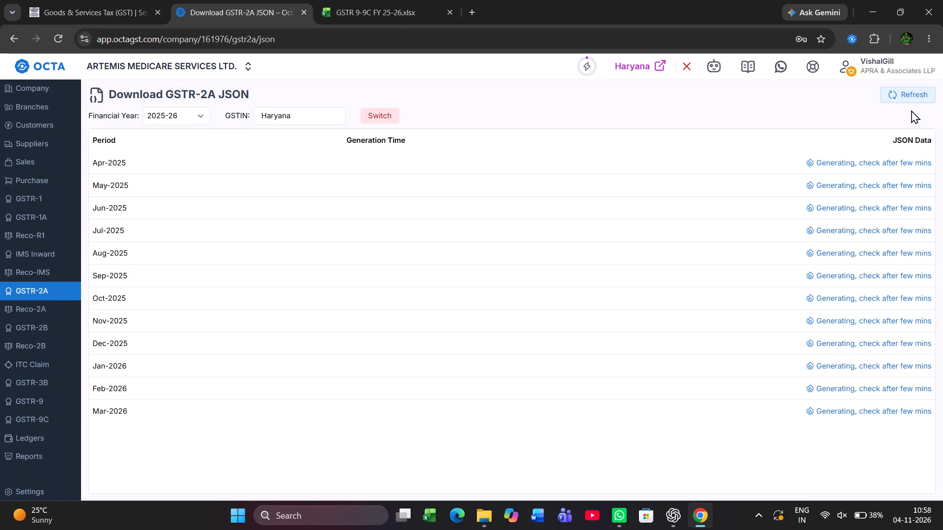
Refresh and reopen the GSTR-2A JSON download list for Haryana, 2025-26, to recheck the monthly generation status.
click(913, 97)
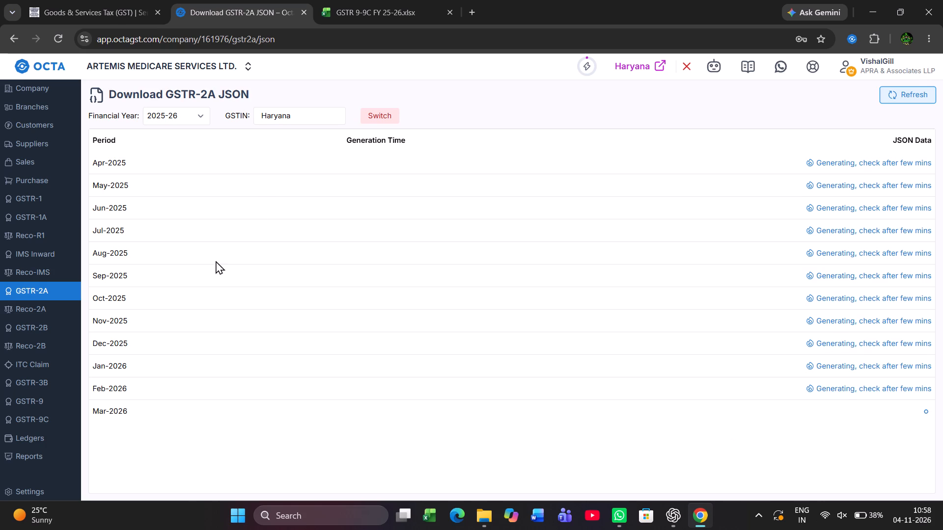
click(43, 290)
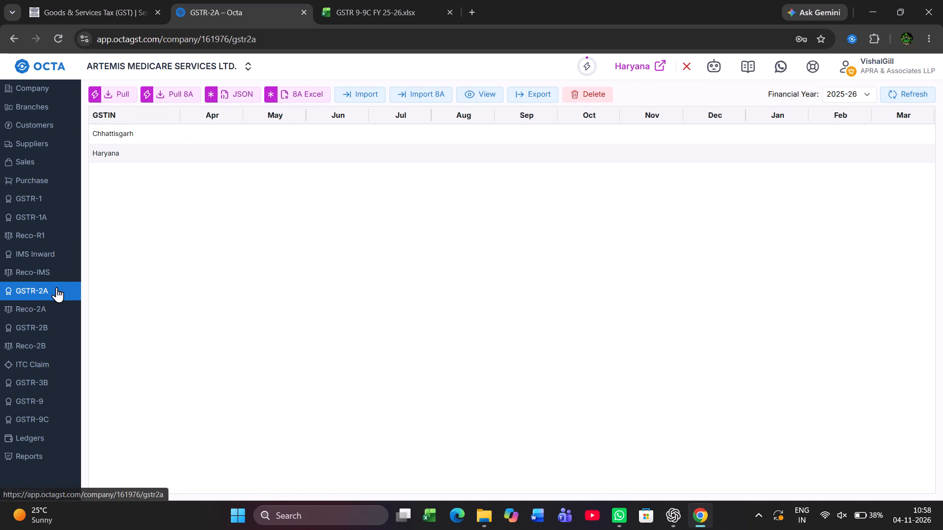
click(41, 454)
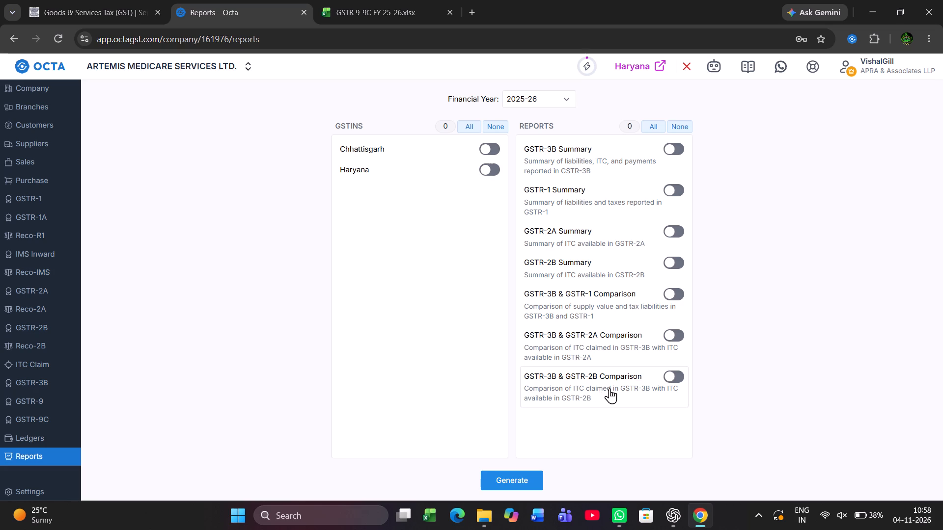
click(42, 291)
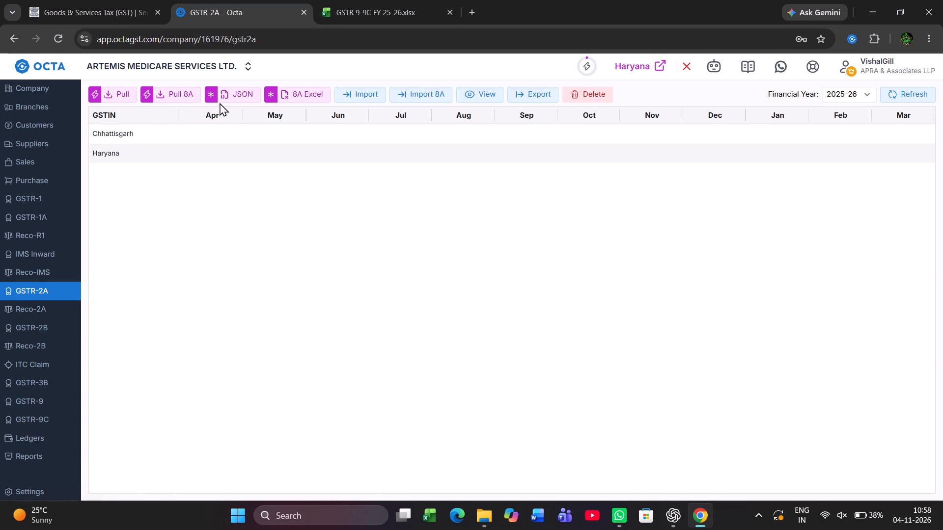
click(246, 99)
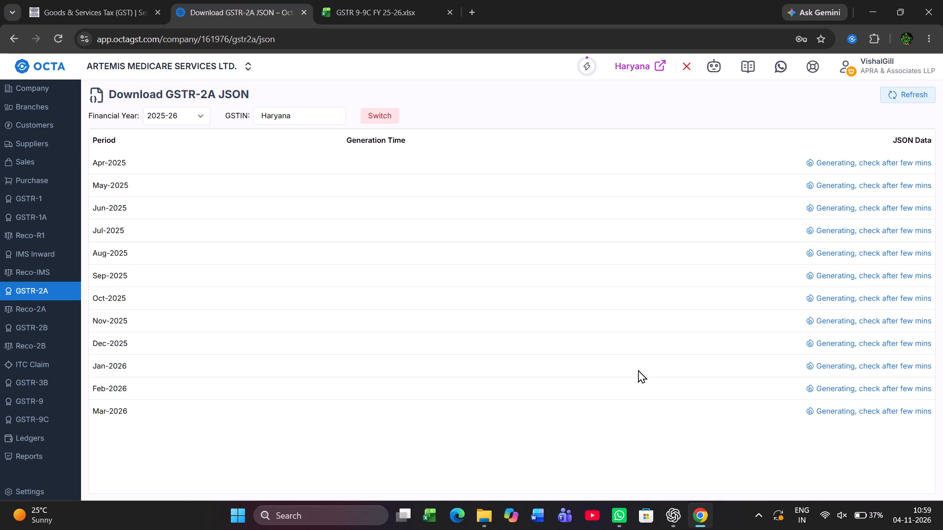
Switch to the ACUMEN OVERSEAS PVT LTD window in File Explorer and browse to the REC folder inside APRA > BHASKAR.
click(487, 518)
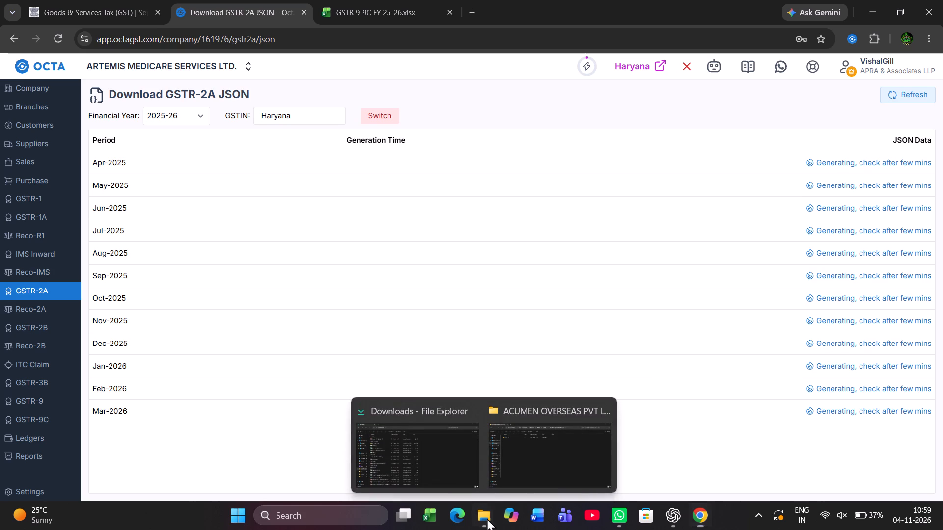
click(580, 463)
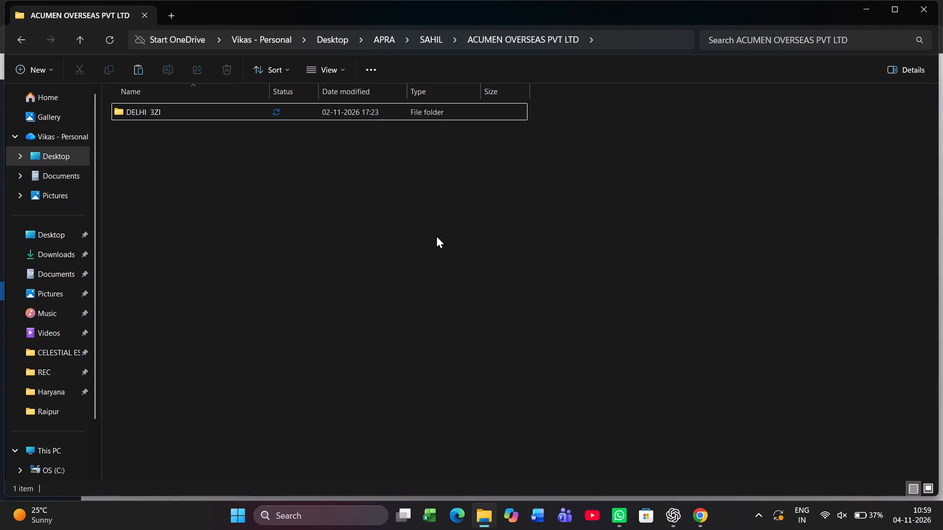
key(BackSpace)
key(BackSpace)
key(Up)
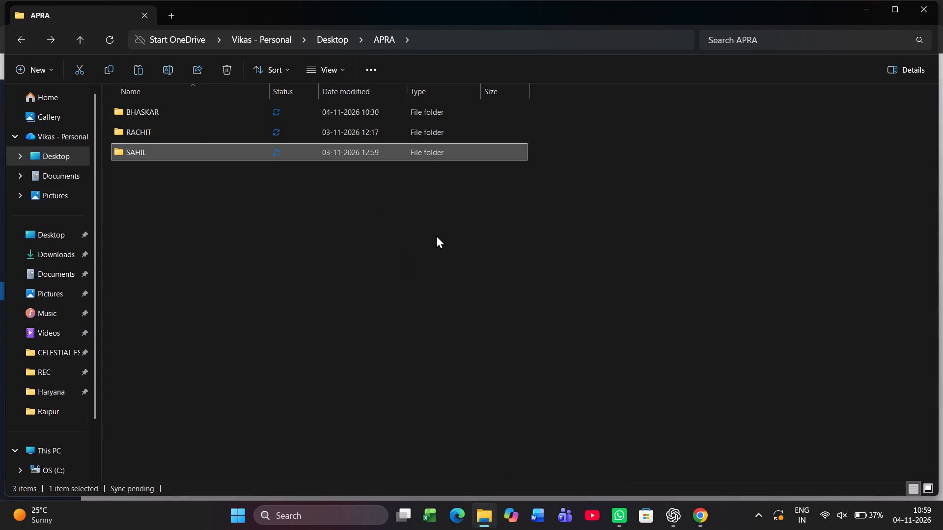
key(Up)
key(Return)
key(Down)
key(Down)
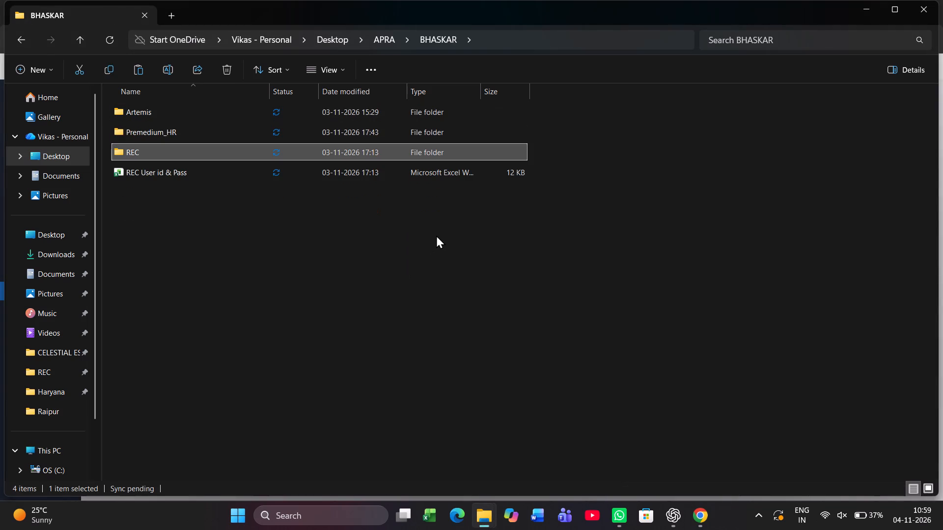
key(Return)
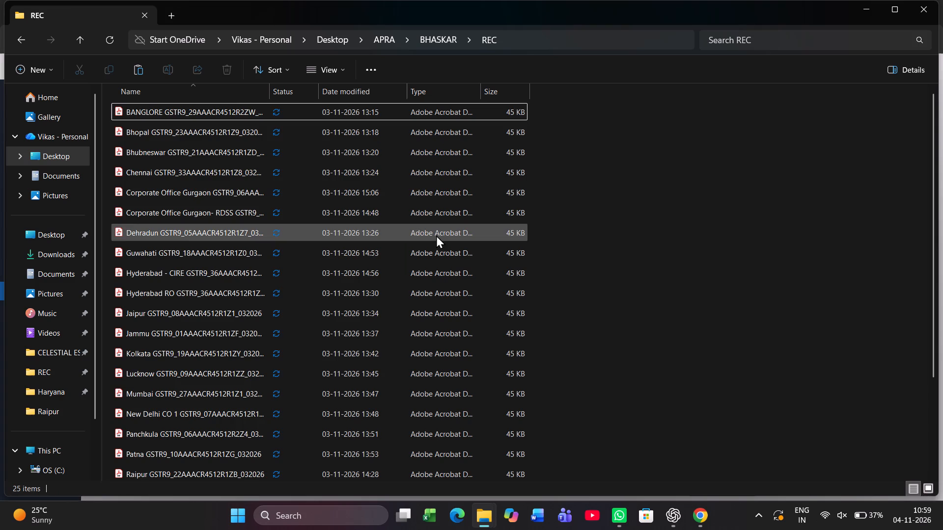
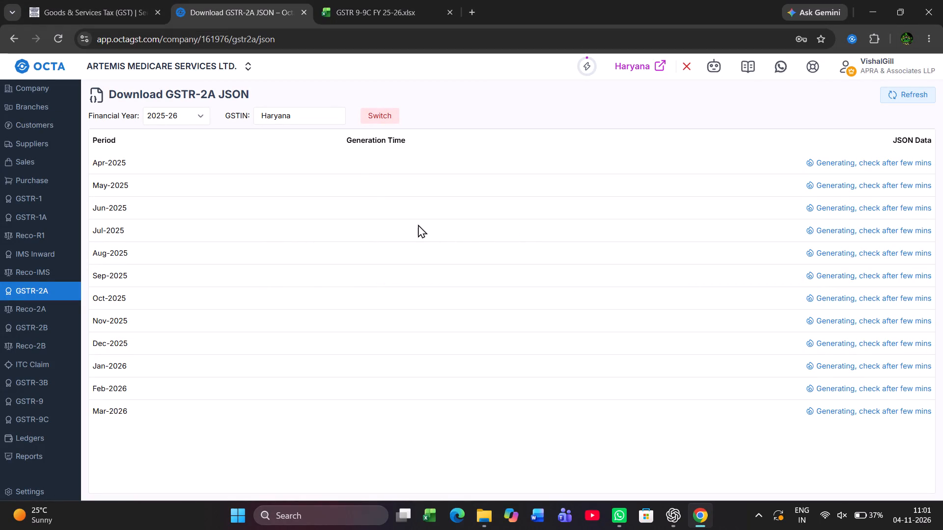
Switch the GSTR-2A JSON download list to the Chhattisgarh GSTIN through the government portal login.
click(383, 122)
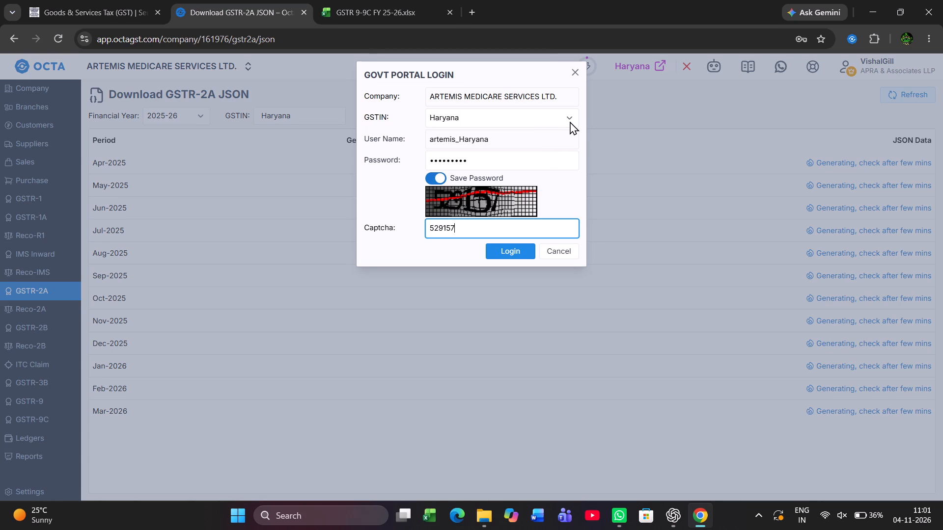
click(569, 119)
click(490, 133)
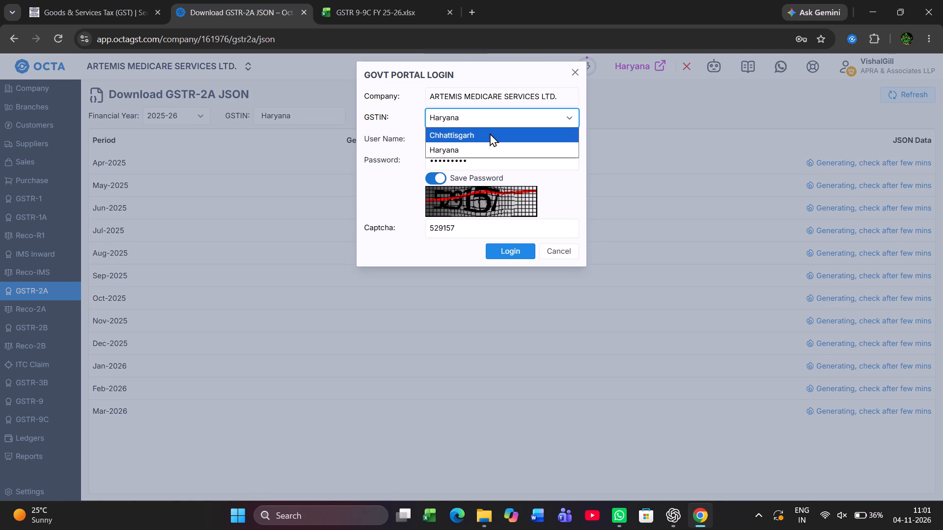
click(511, 253)
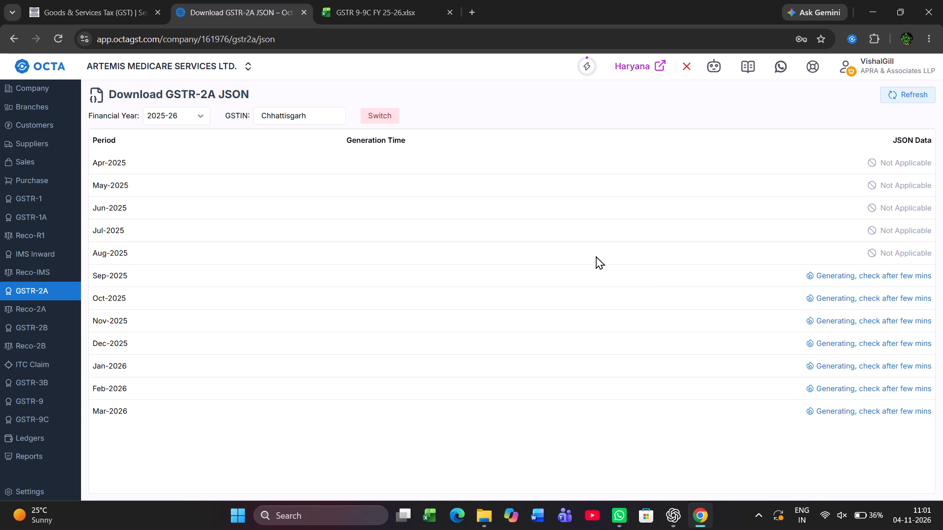
Refresh the Chhattisgarh JSON list for 2025-26 to recheck the generation status, and return to the GSTR-2A overview.
click(909, 96)
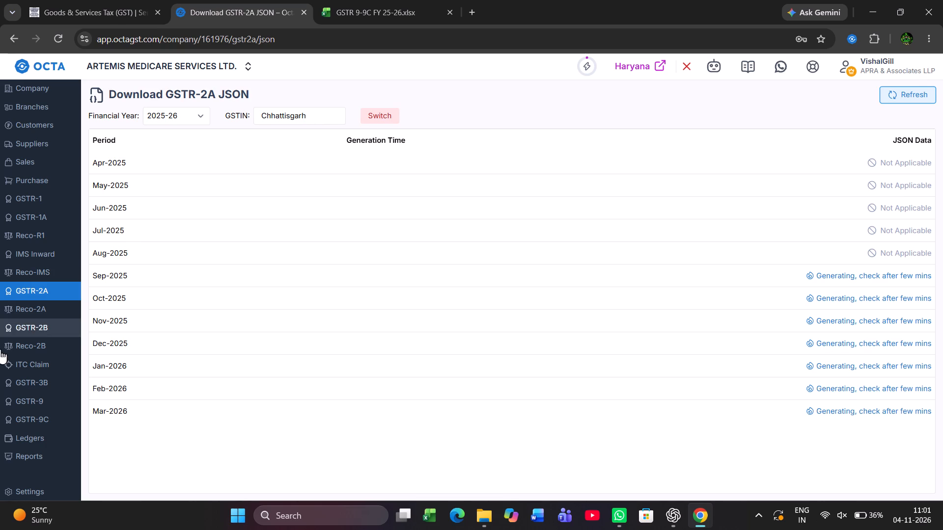
click(50, 299)
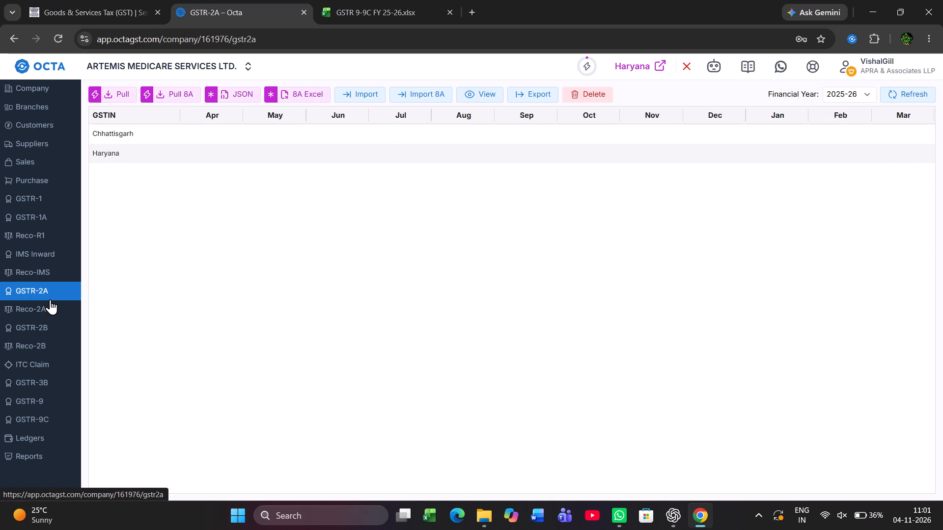
Switch to File Explorer and browse to the DELHI 3ZI folder of ACUMEN OVERSEAS PVT LTD inside APRA > SAHIL.
key(alt+Tab)
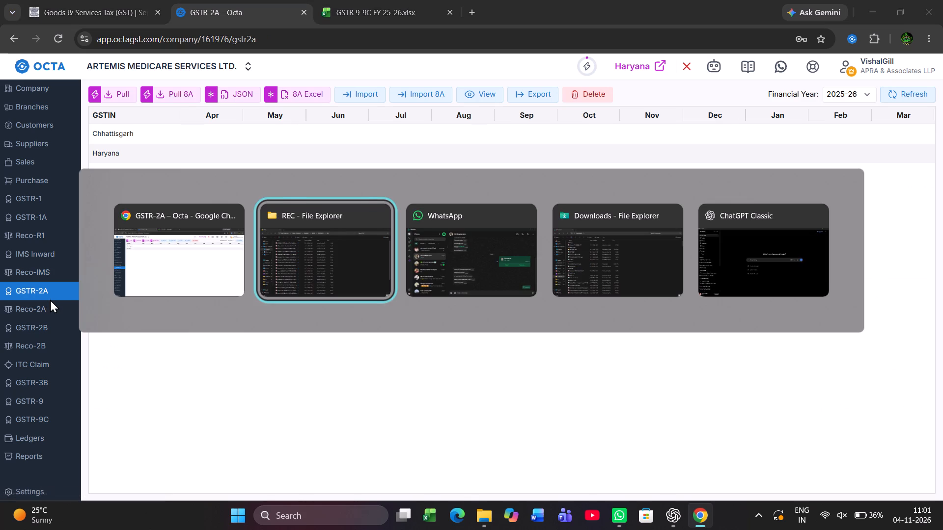
key(BackSpace)
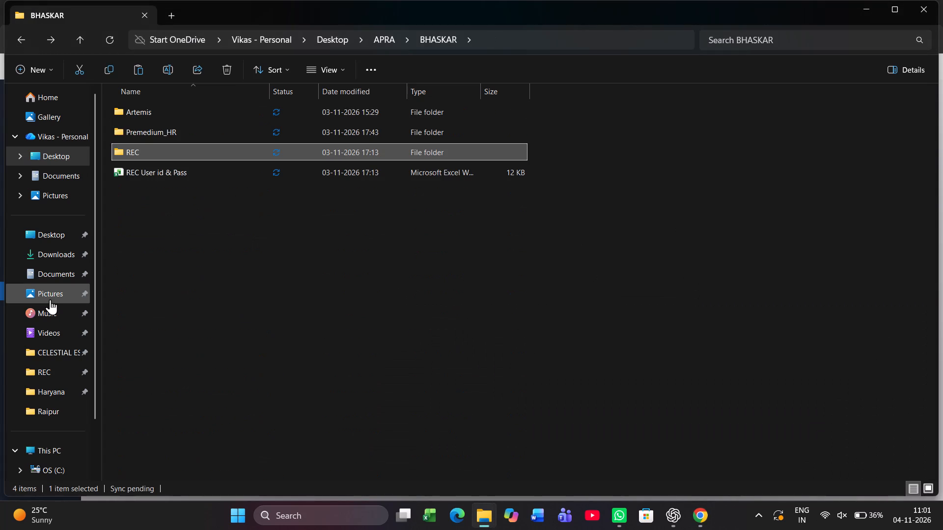
key(BackSpace)
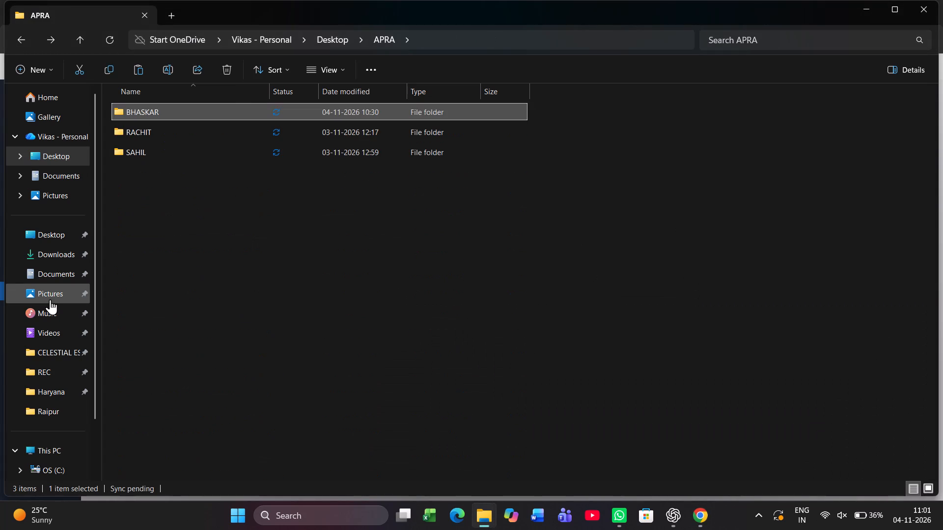
key(Down)
key(Down)
key(Return)
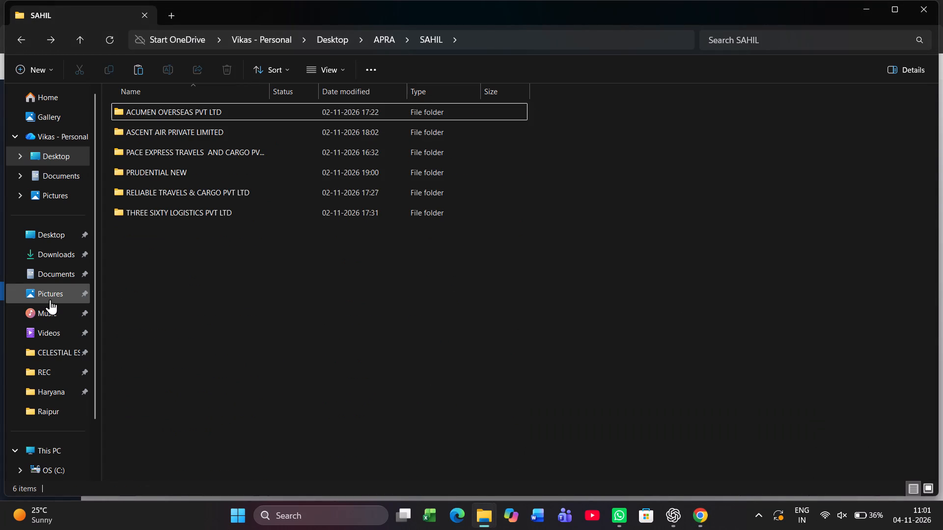
key(Return)
key(Return)
key(Down)
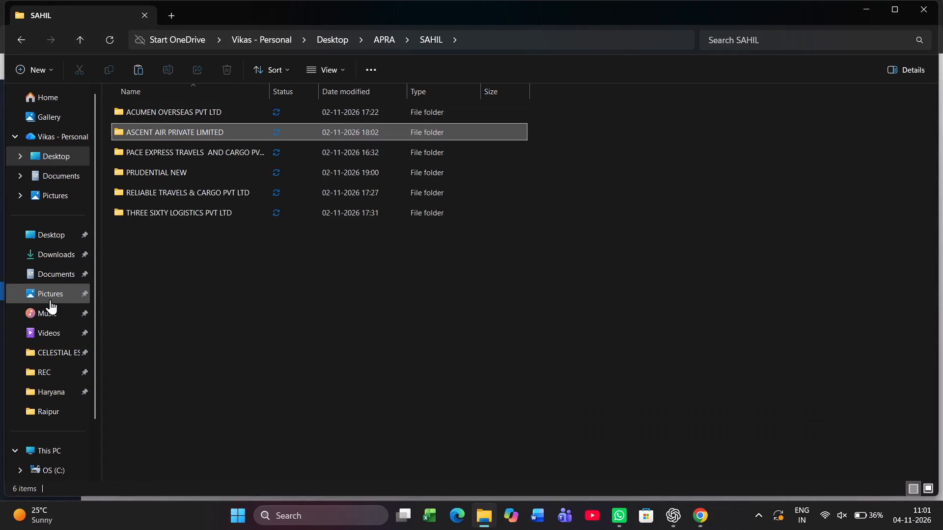
key(Up)
key(Return)
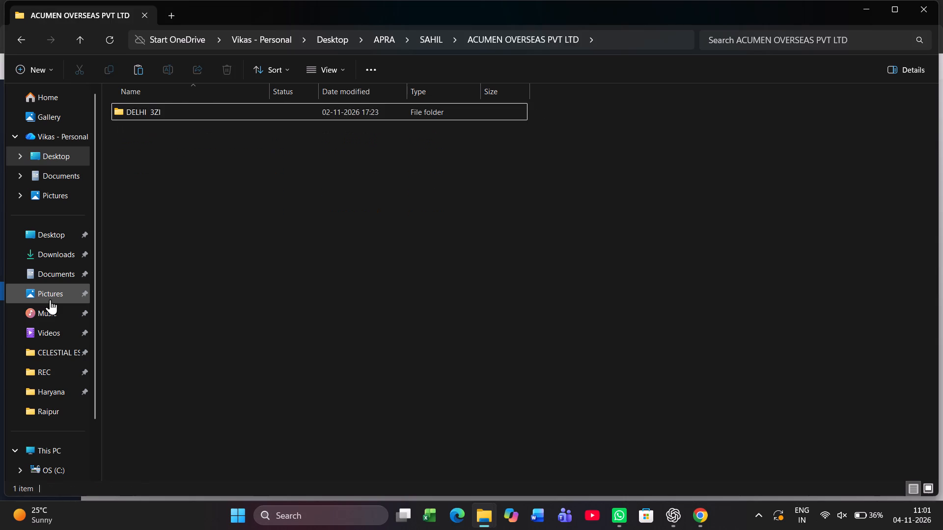
key(Return)
key(Down)
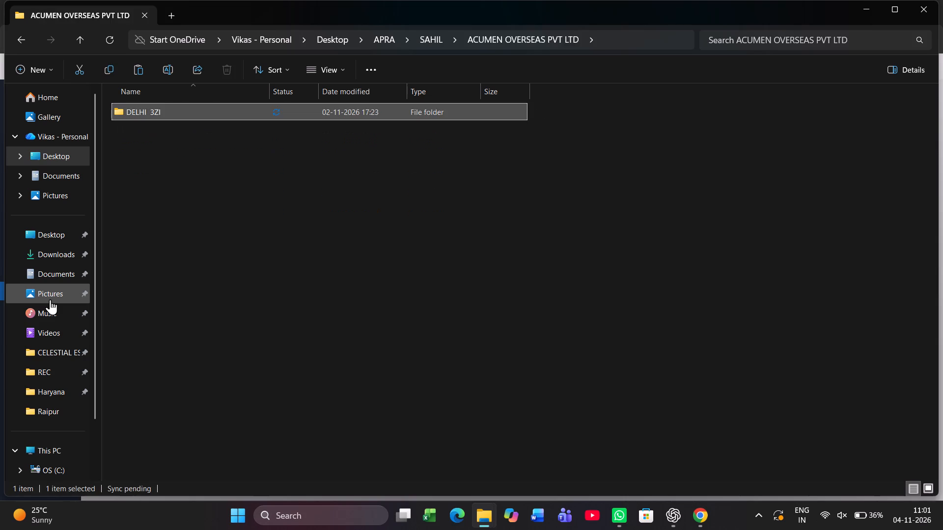
key(Return)
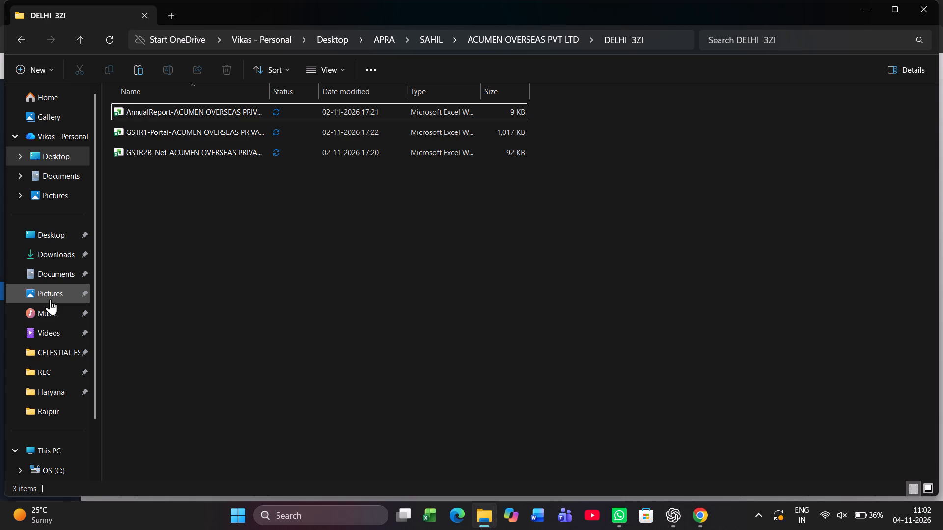
Switch back to Chrome and refresh the GSTR-2A overview for 2025-26 to check for monthly data.
key(alt+Tab)
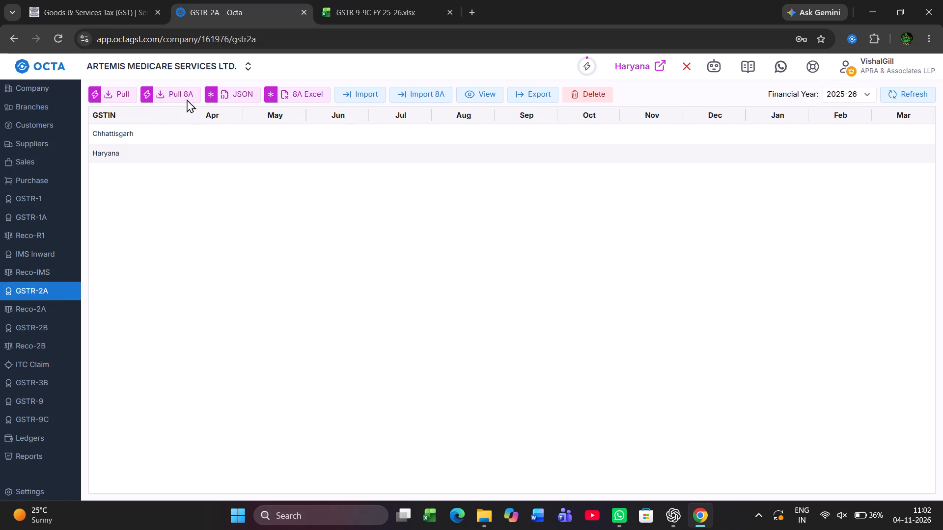
click(907, 101)
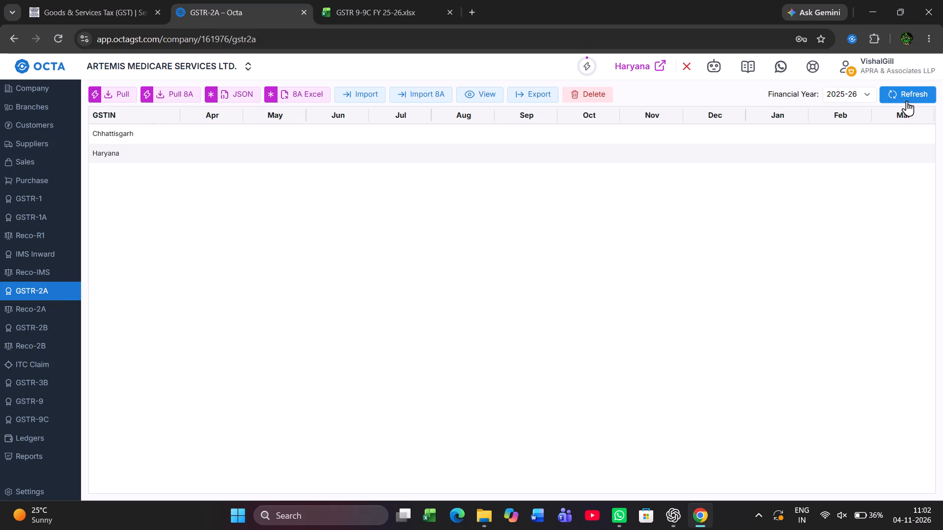
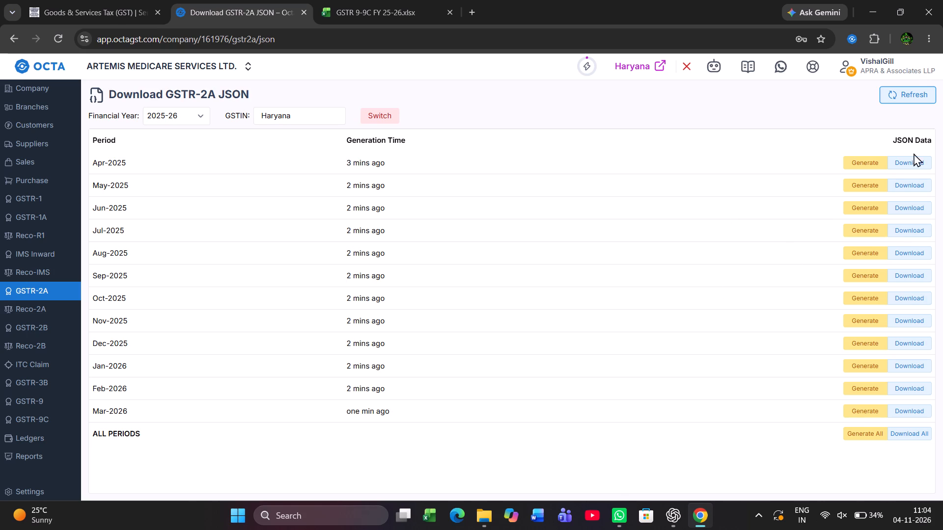
Download the Haryana GSTR-2A JSON data for all periods of financial year 2025-26.
click(918, 437)
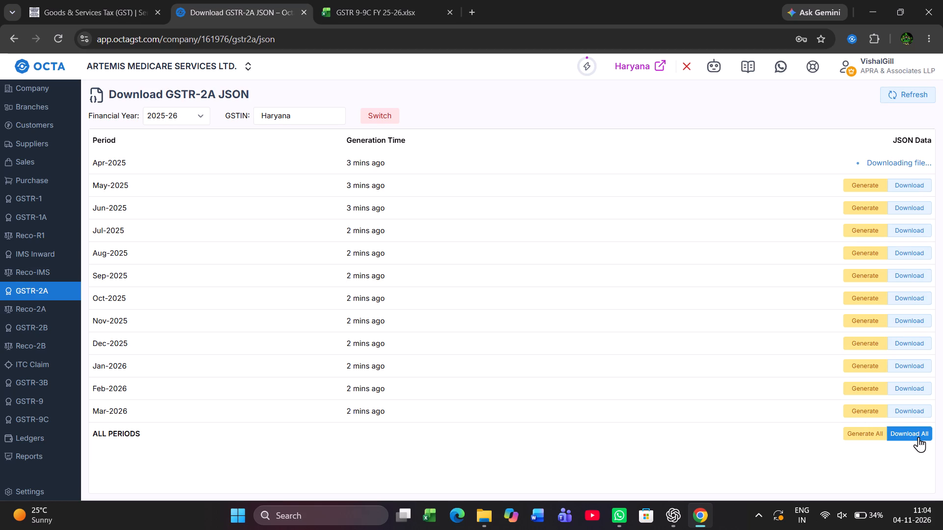
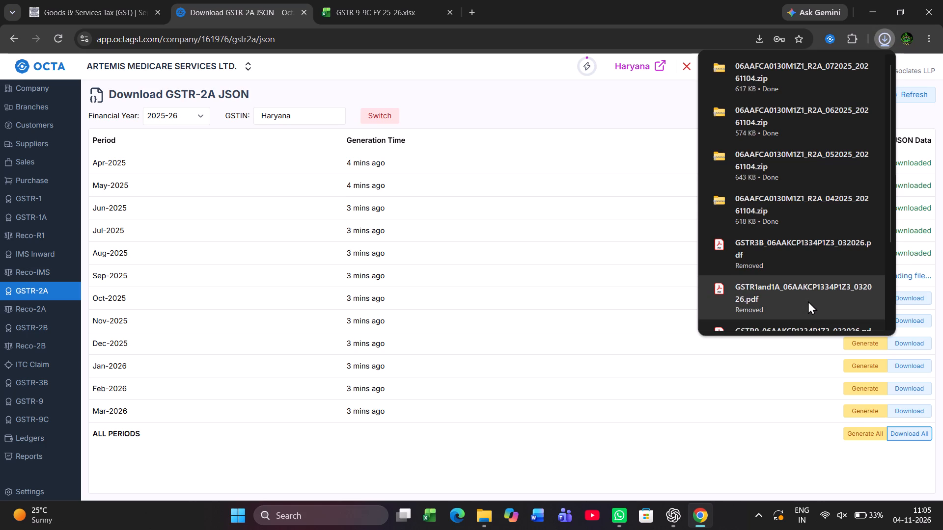
Dismiss the browser's recent downloads list covering the GSTR-2A JSON status column.
click(741, 463)
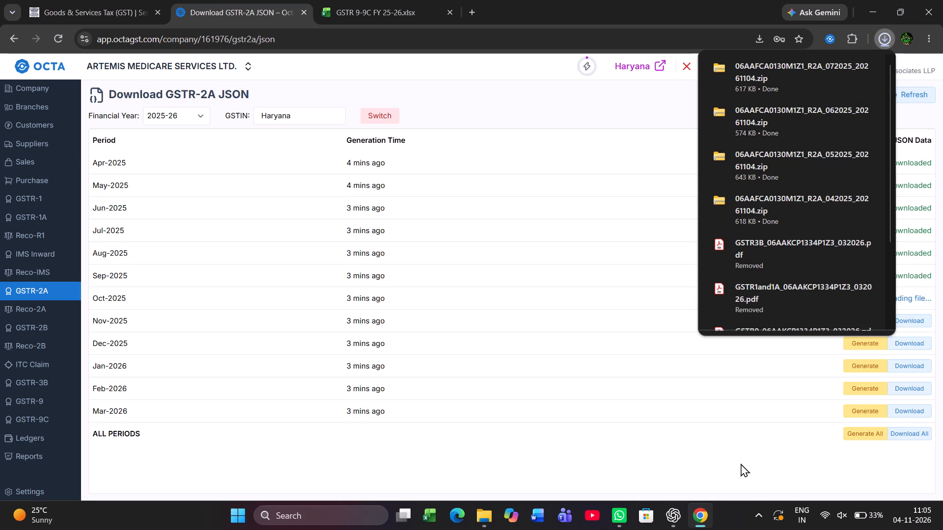
click(741, 463)
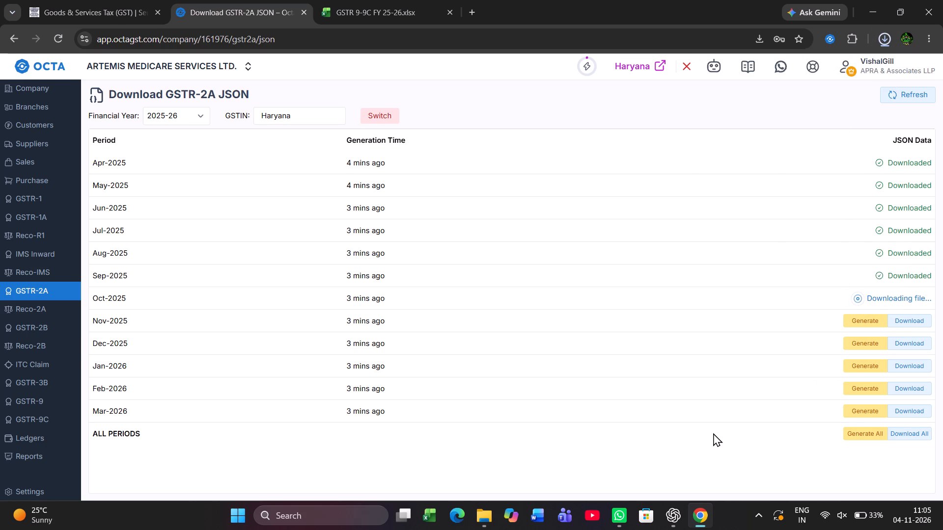
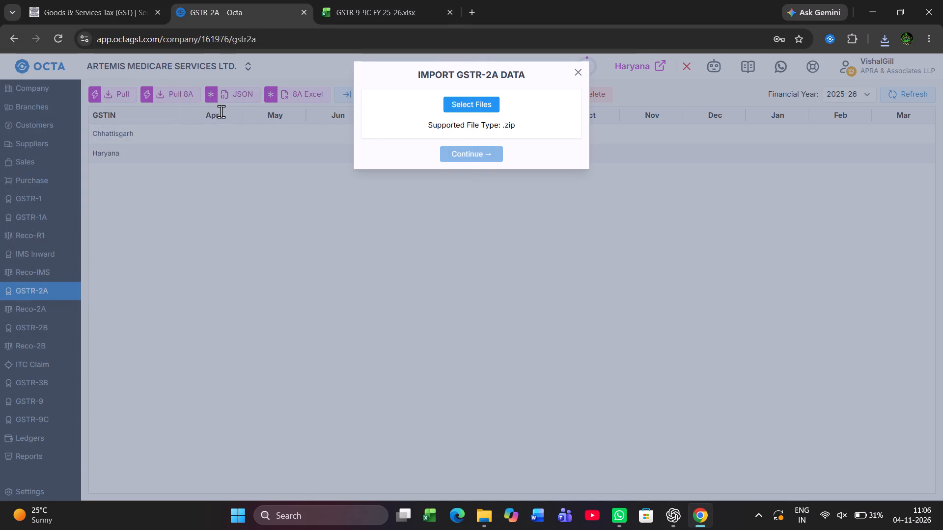
Import the downloaded monthly 2025-26 GSTR-2A zip files for Haryana and close the import summary once they are uploaded.
click(486, 169)
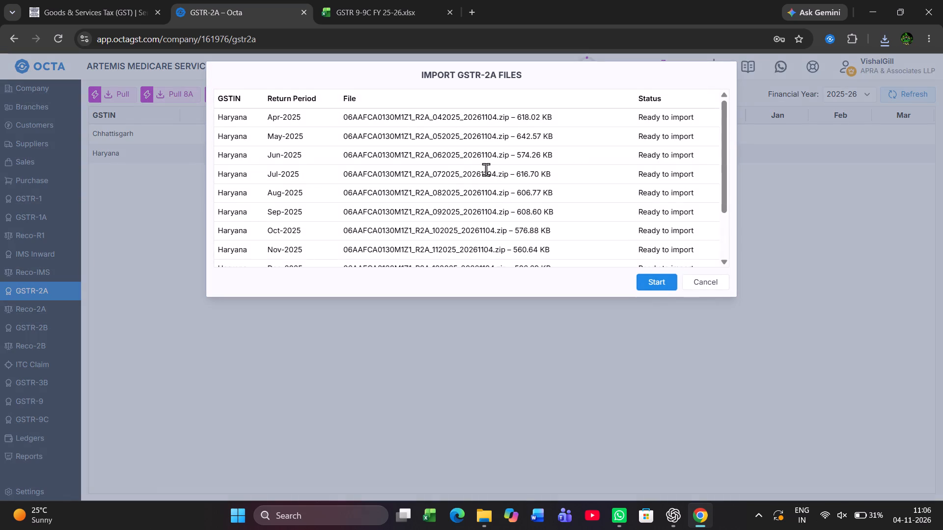
click(656, 279)
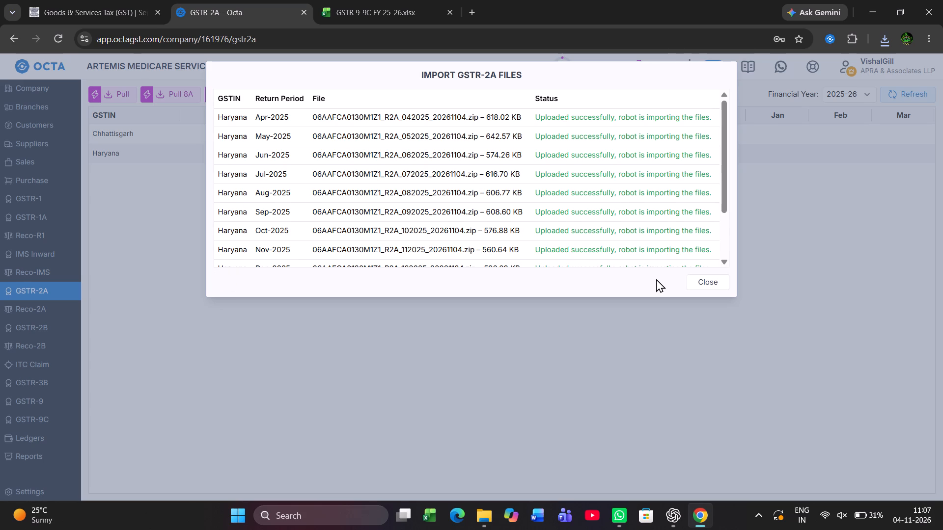
click(716, 284)
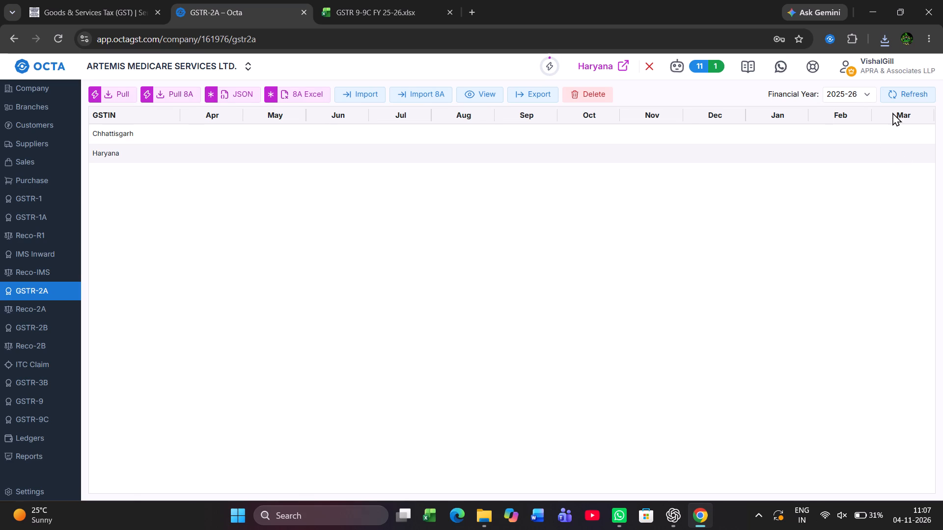
Refresh the 2025-26 GSTR-2A grid repeatedly to check which Haryana months have been imported.
click(896, 94)
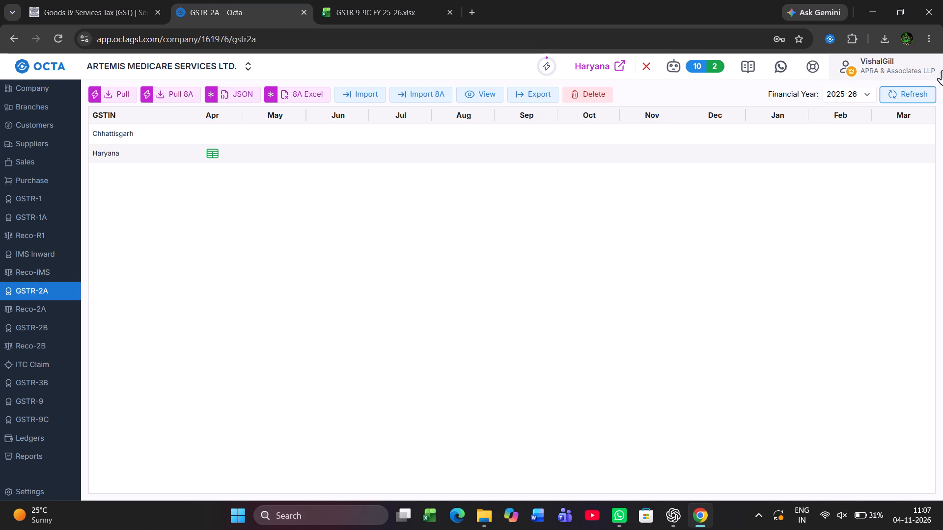
click(916, 89)
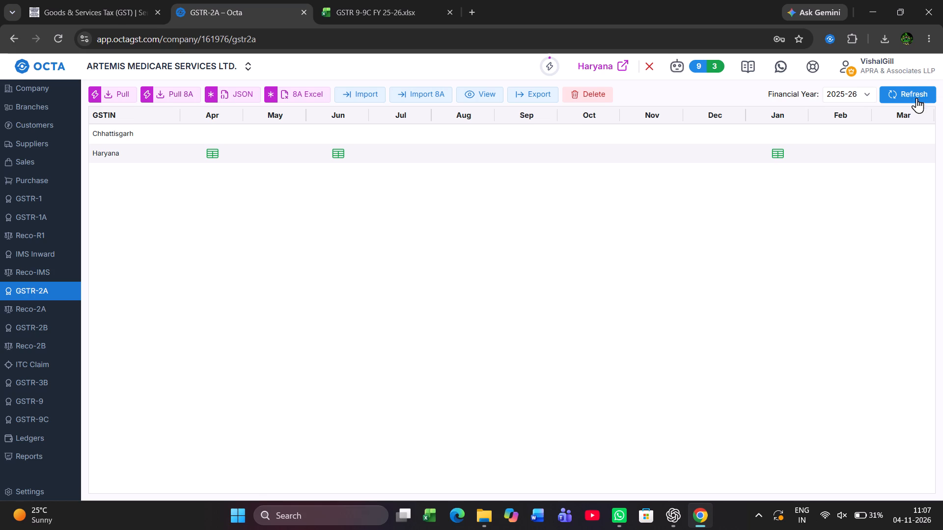
click(914, 100)
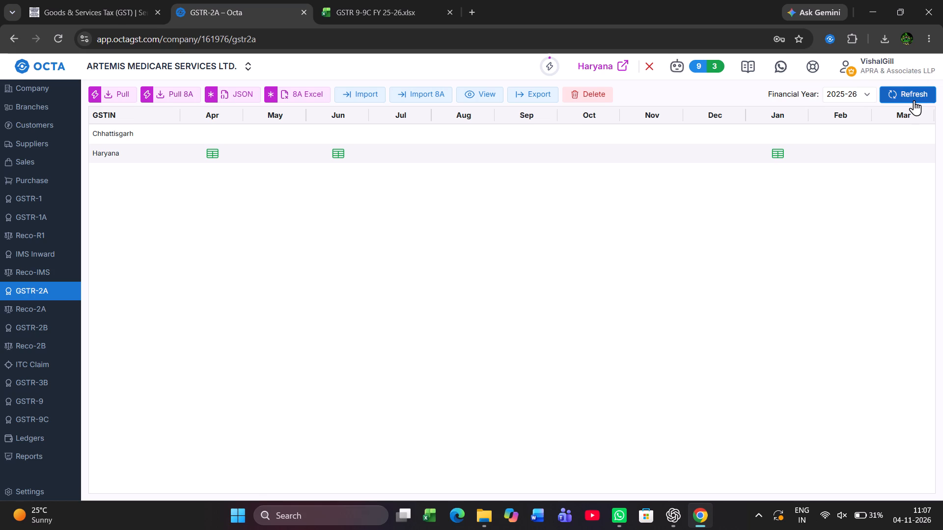
triple_click(903, 92)
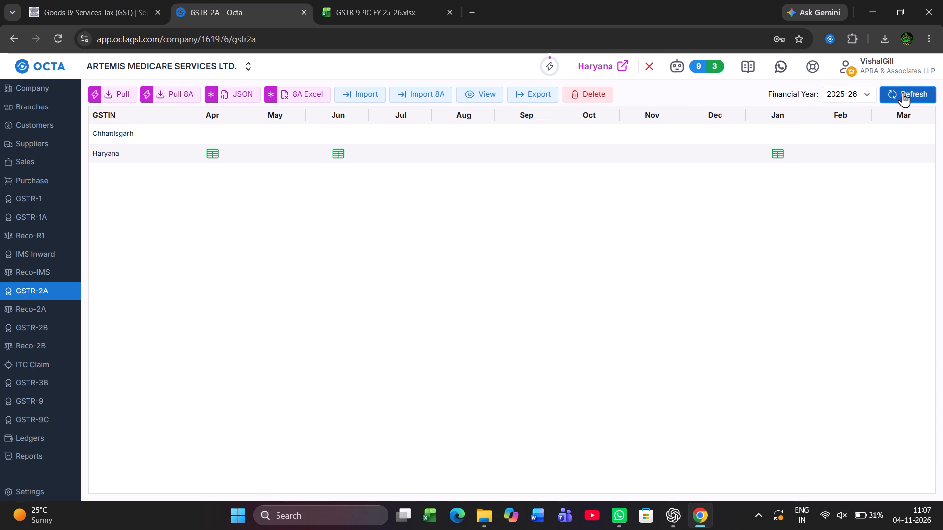
triple_click(903, 92)
double_click(903, 92)
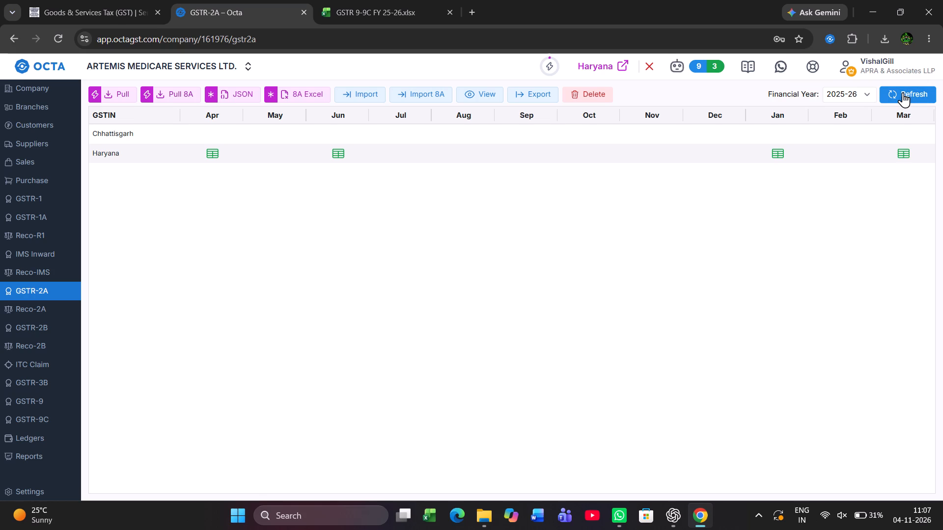
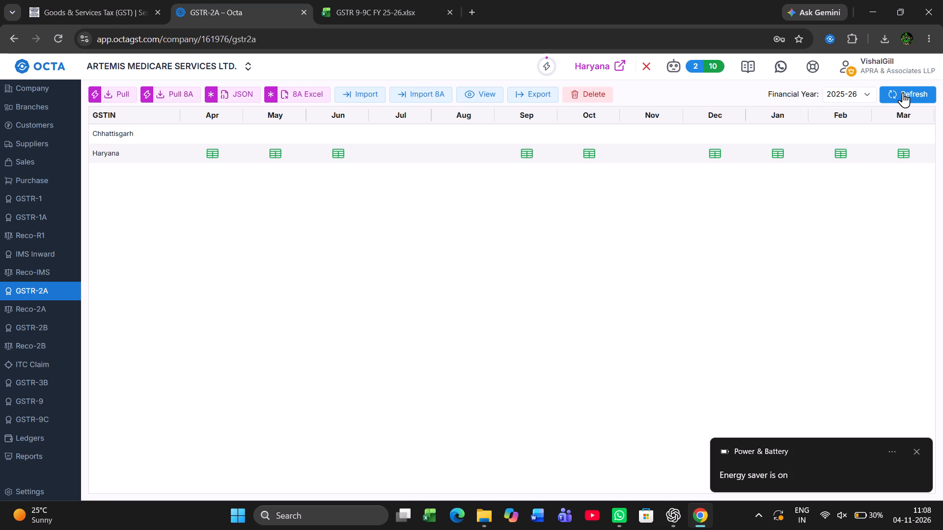
Keep refreshing the 2025-26 GSTR-2A grid to check whether every Haryana month from April to March has been imported.
click(903, 92)
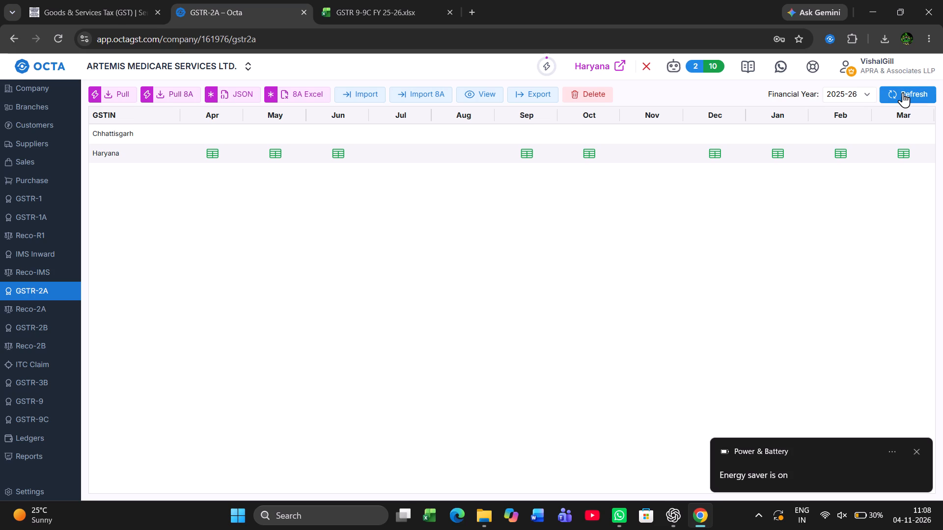
triple_click(903, 92)
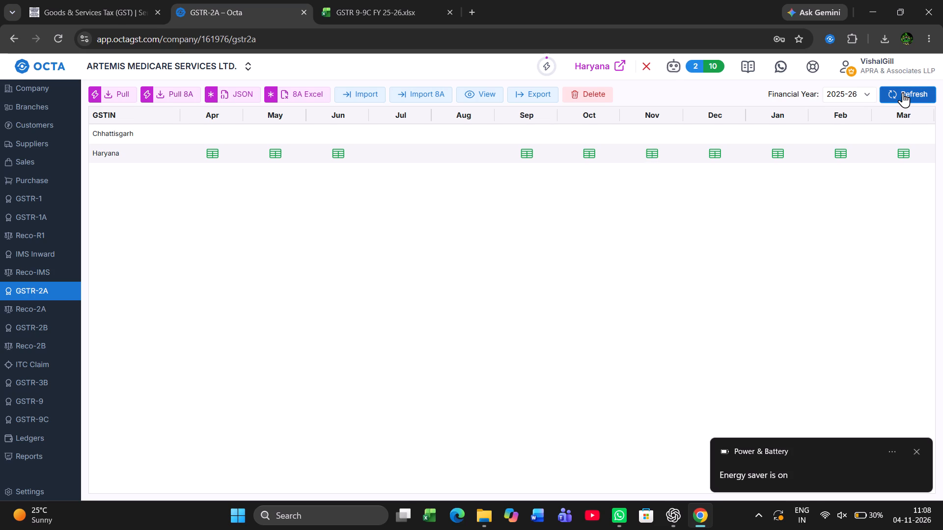
triple_click(903, 92)
triple_click(903, 92)
click(903, 92)
triple_click(903, 92)
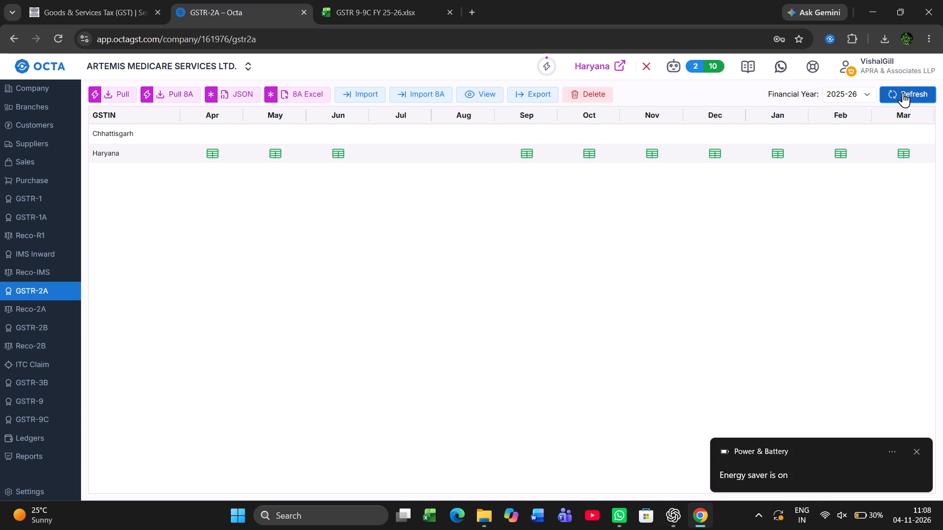
triple_click(903, 92)
triple_click(903, 92)
triple_click(903, 92)
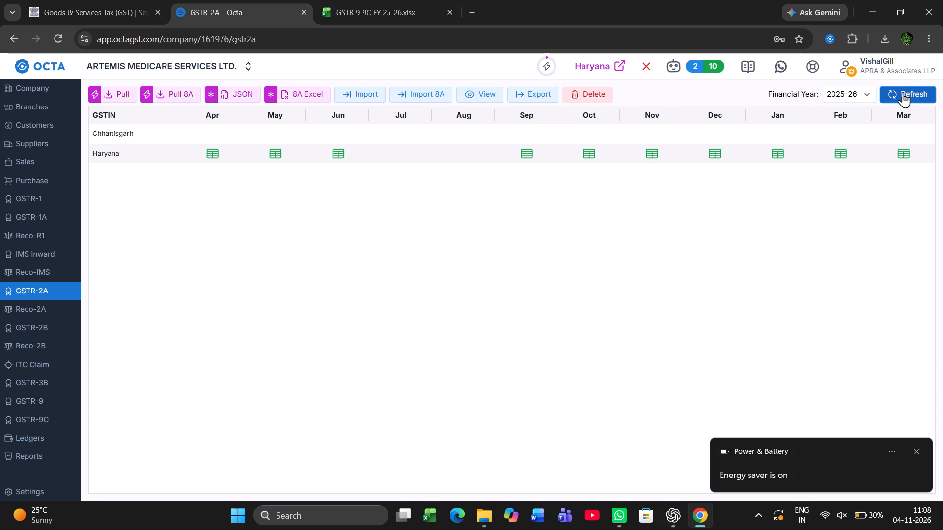
triple_click(903, 92)
triple_click(903, 92)
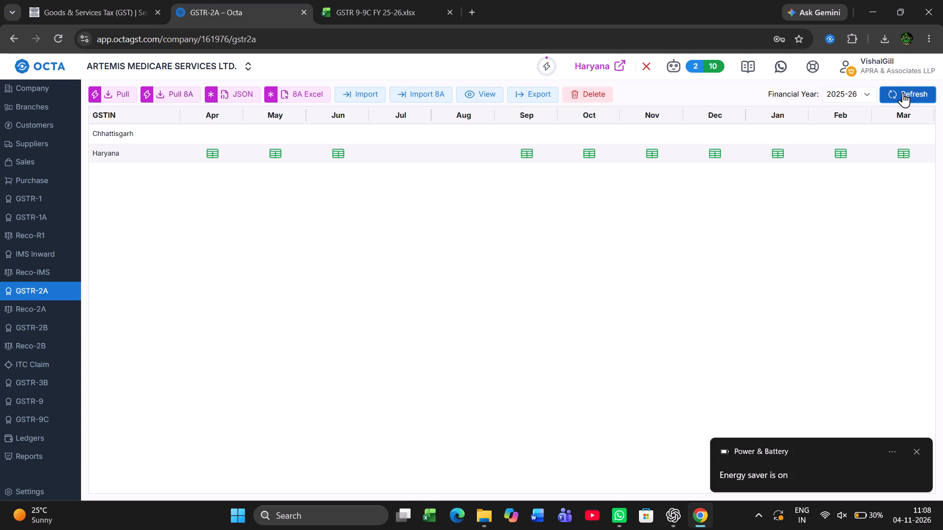
triple_click(903, 92)
double_click(903, 92)
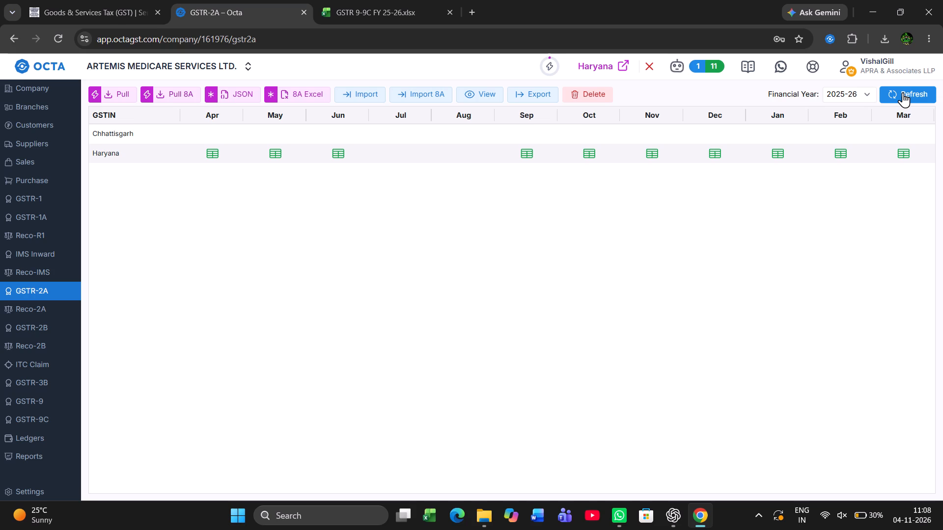
click(903, 92)
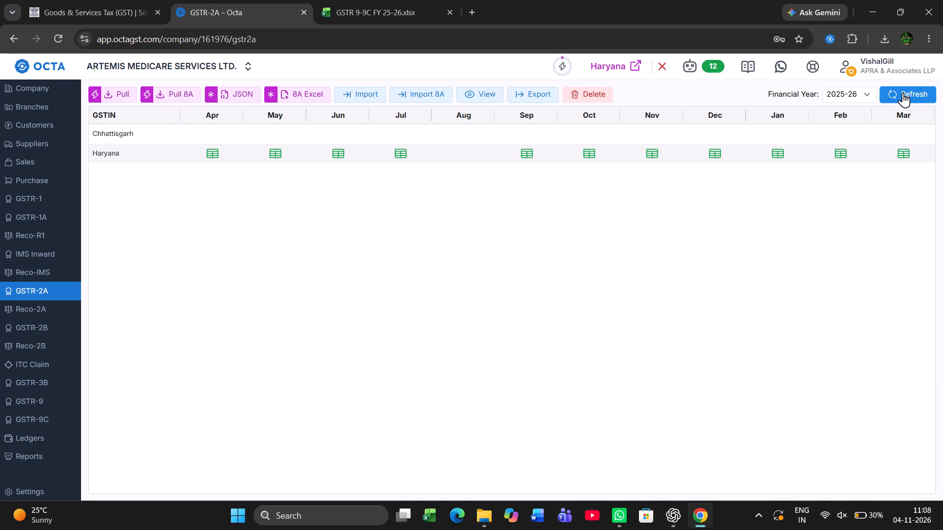
click(903, 92)
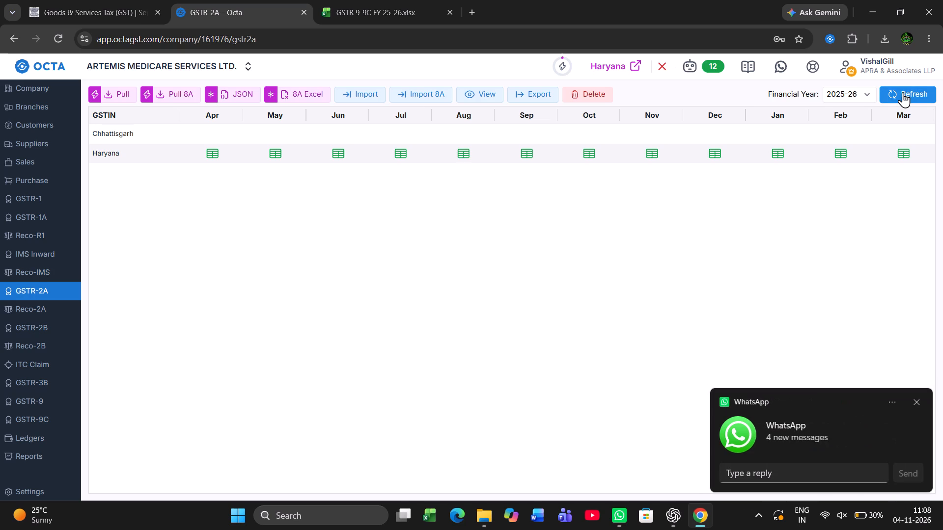
click(903, 92)
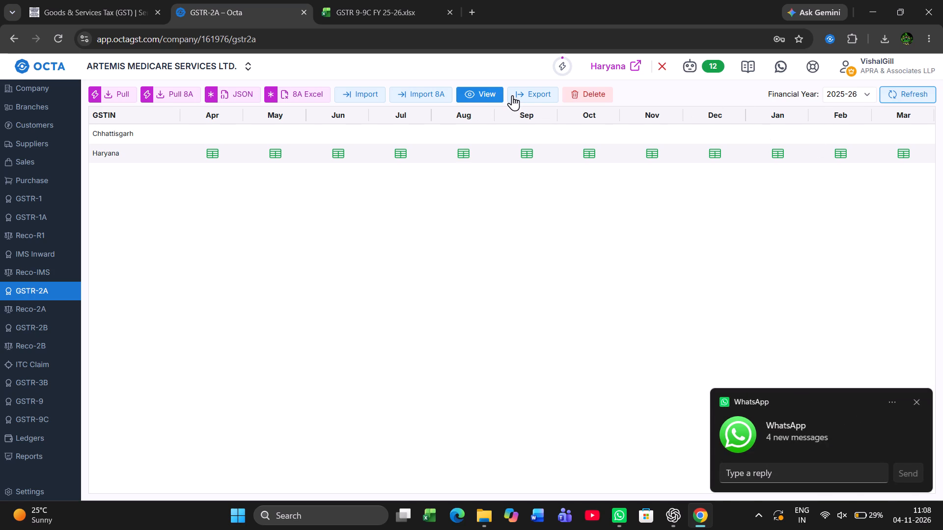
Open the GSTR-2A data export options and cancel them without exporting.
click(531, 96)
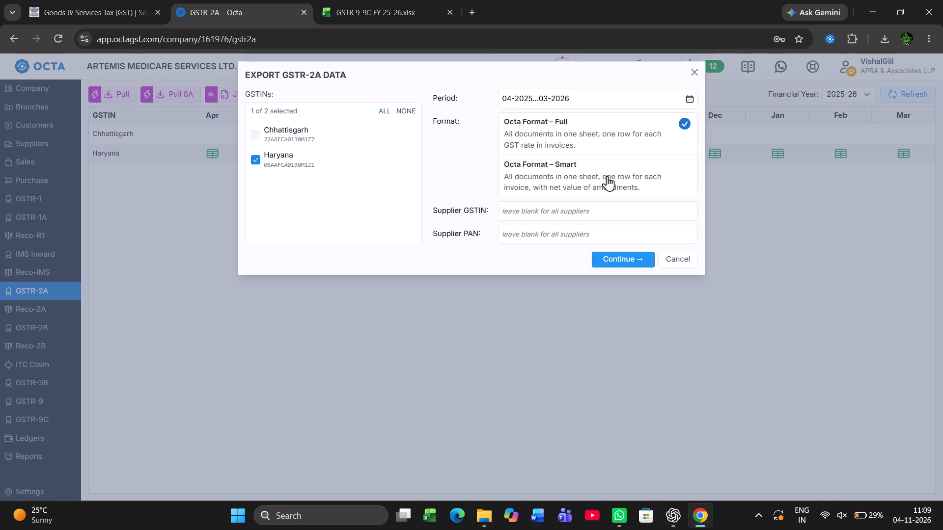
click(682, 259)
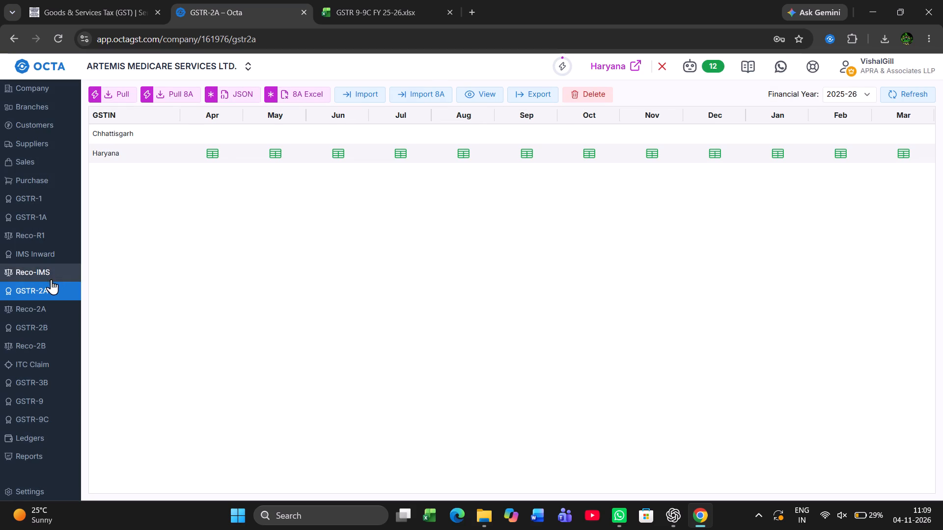
Open the GSTR-2A JSON download page and switch it to Chhattisgarh by logging in to the government portal with the captcha.
click(245, 96)
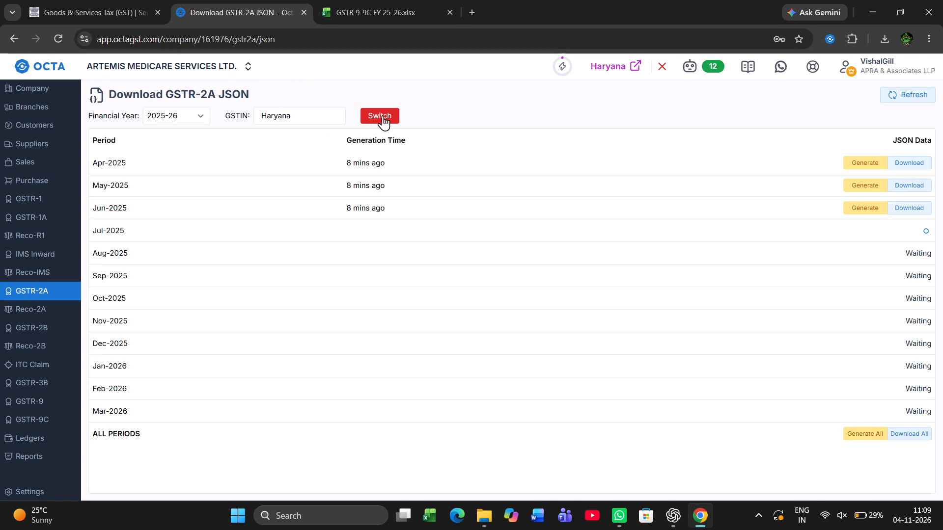
click(383, 115)
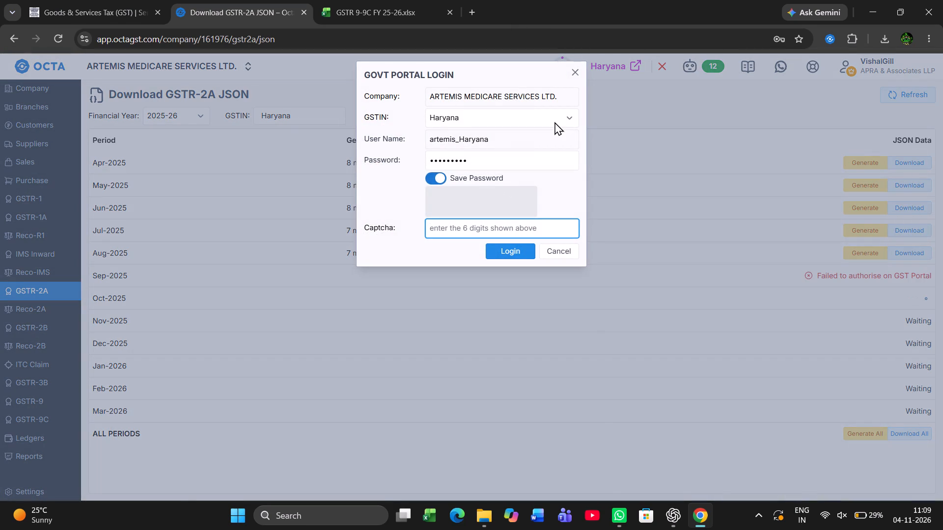
click(559, 121)
click(480, 133)
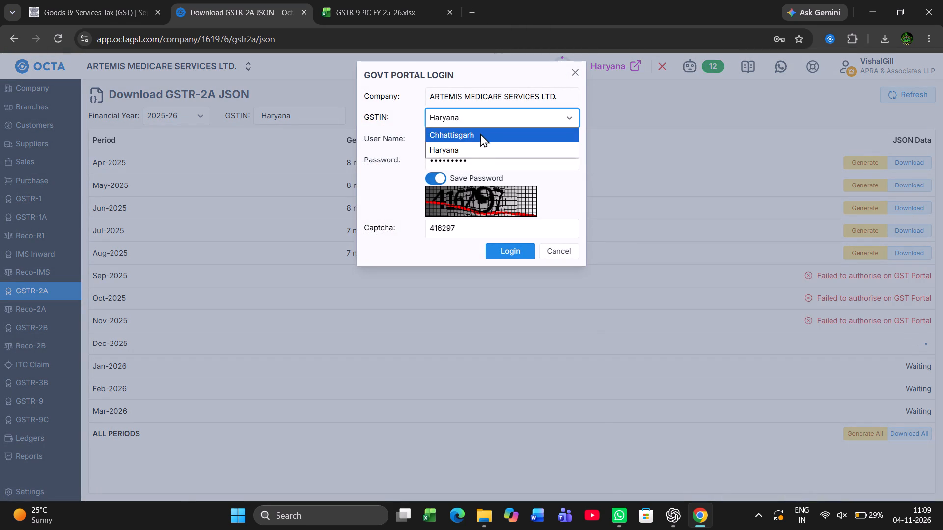
click(508, 250)
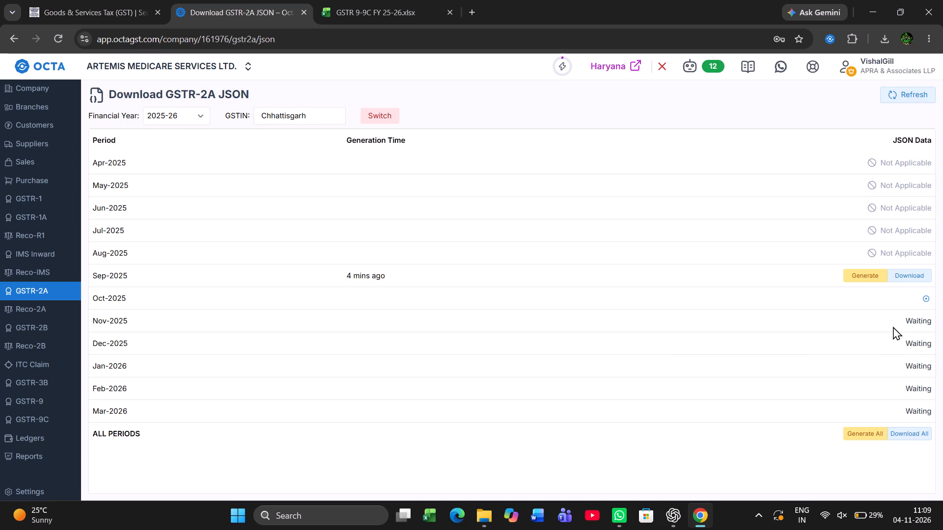
In File Explorer's Downloads folder, delete the twelve Haryana R2A zip files from 042025 through 032026.
key(alt+Tab)
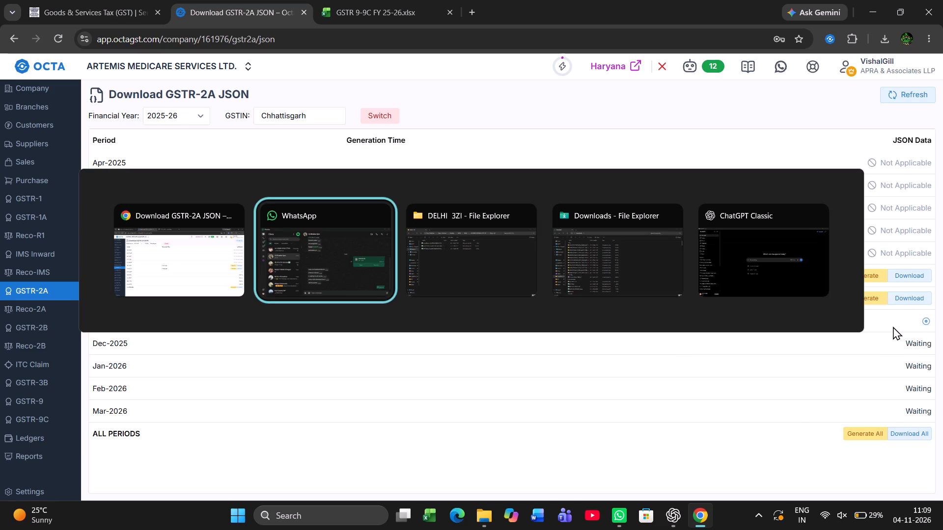
key(alt+Tab)
key(alt+Tab)
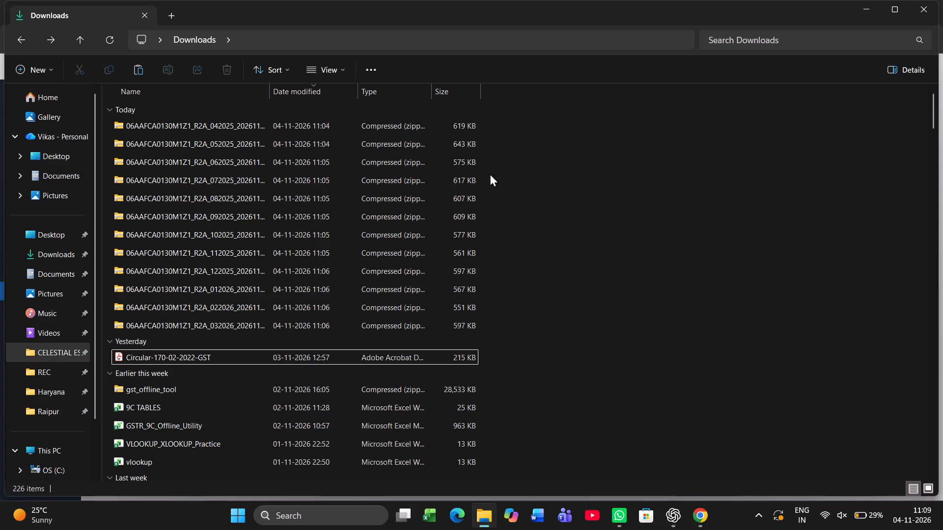
click(220, 122)
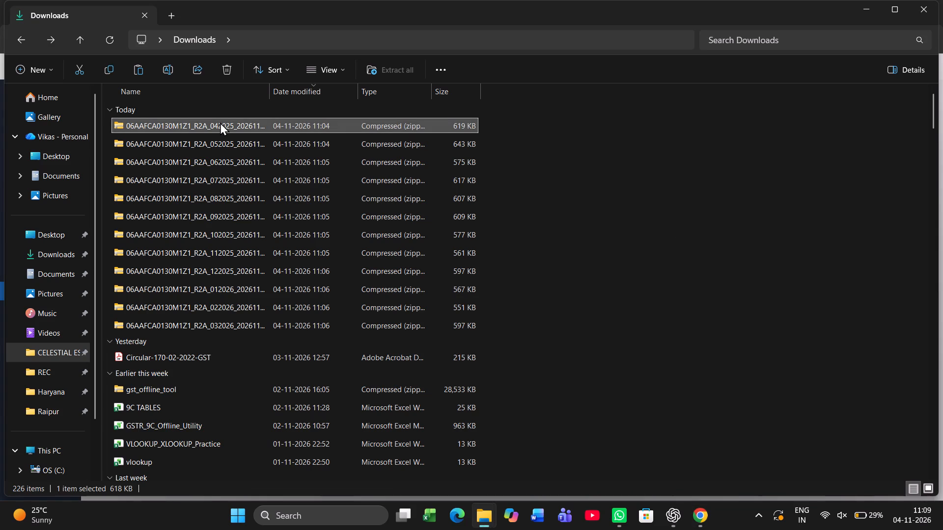
key(shift+Down)
key(shift+Down)
key(shift+Down)
key(shift+Down)
key(shift+Down)
key(shift+Down)
key(shift+Down)
key(shift+Down)
key(shift+Down)
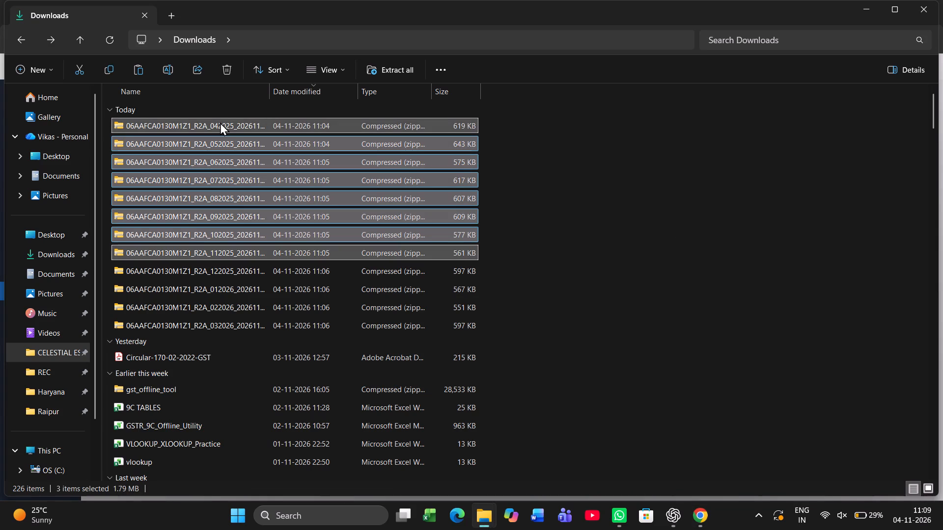
key(shift+Down)
key(shift+Down)
key(shift+Down)
key(Delete)
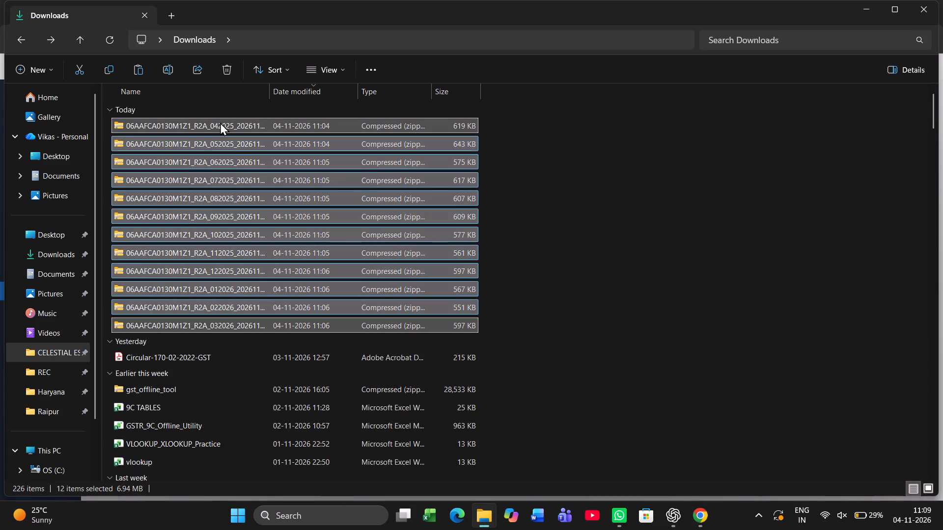
Back in Chrome, refresh the Chhattisgarh 2025-26 period list, download the GSTR-2A JSON for all periods and dismiss the downloads popup.
key(alt+Tab)
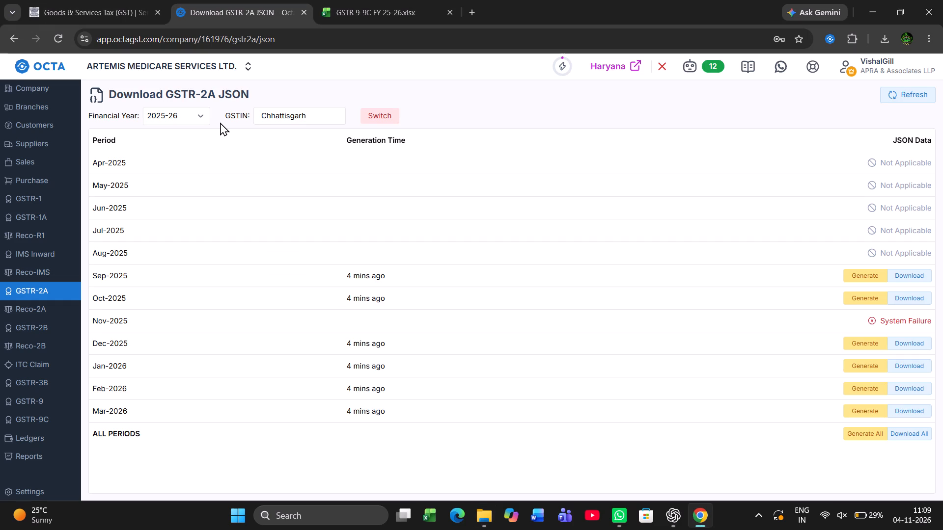
click(920, 97)
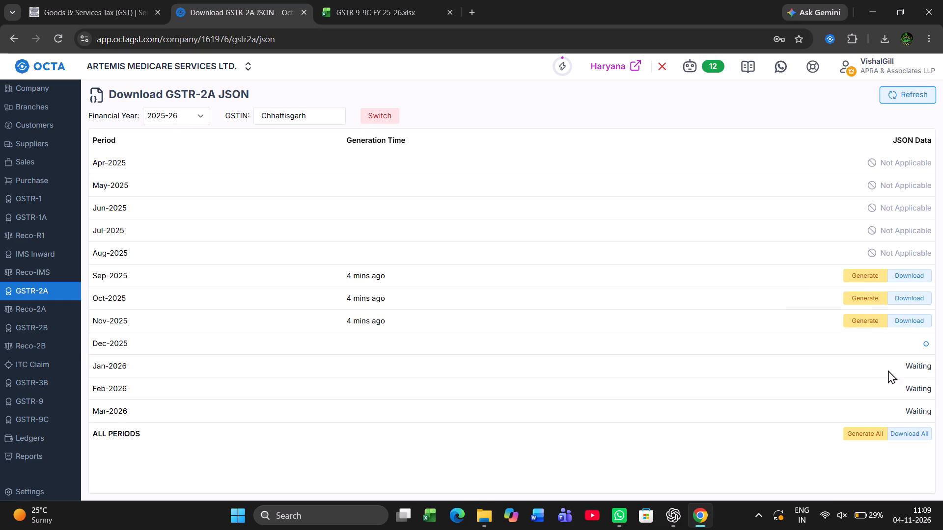
click(917, 434)
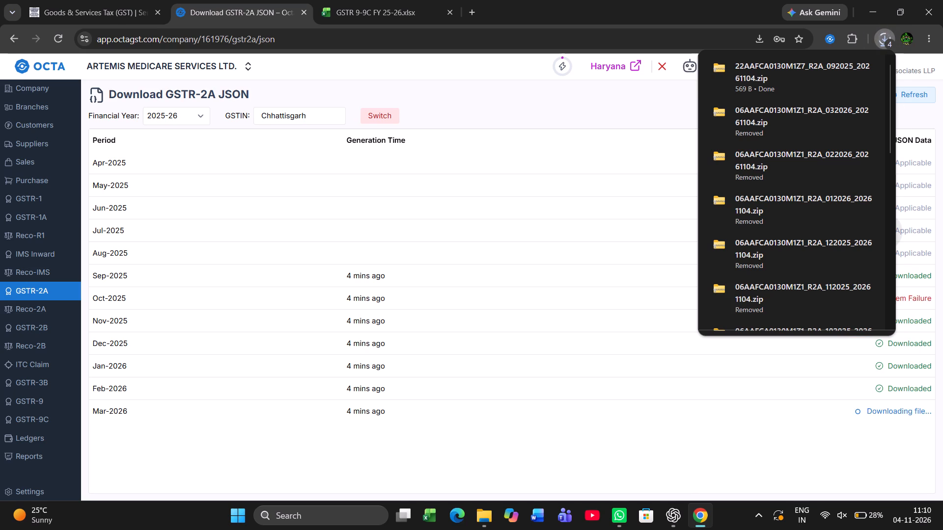
click(762, 421)
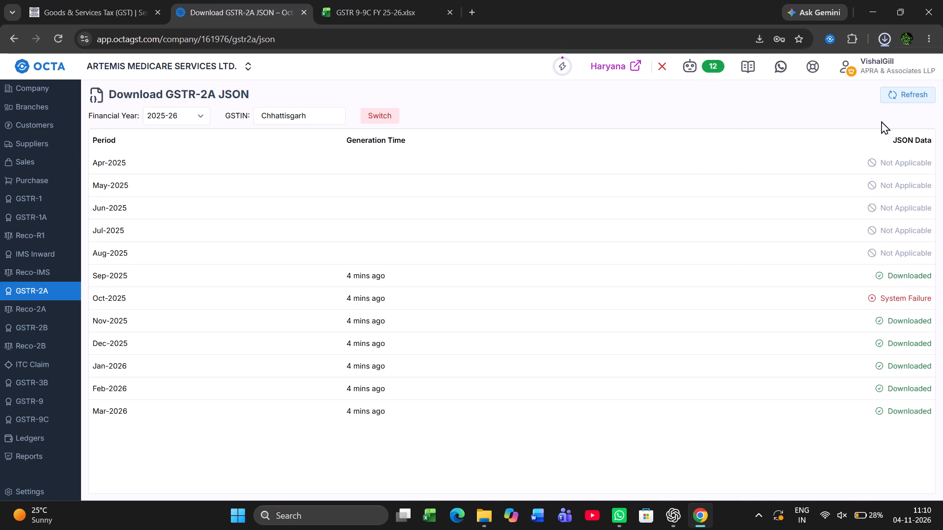
Refresh the Chhattisgarh 2025-26 period list and download the GSTR-2A JSON for Nov-2025 again.
click(909, 100)
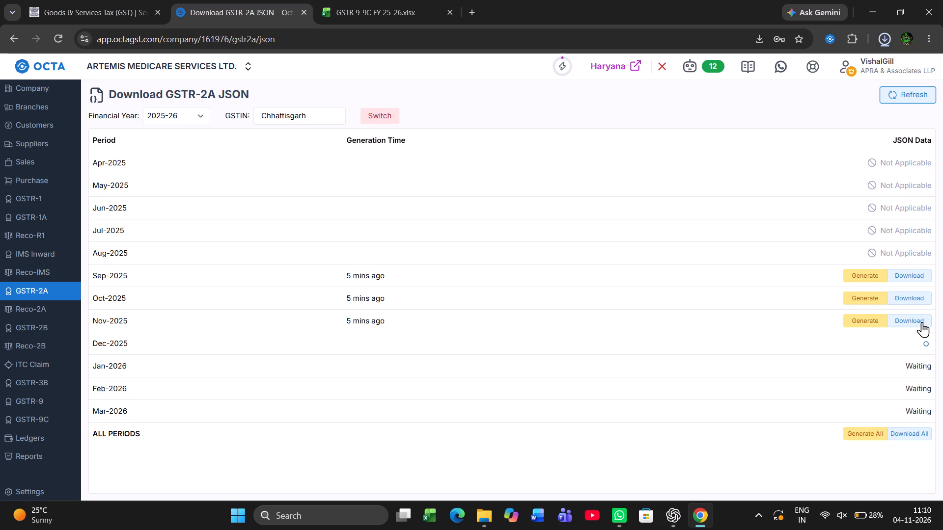
click(918, 325)
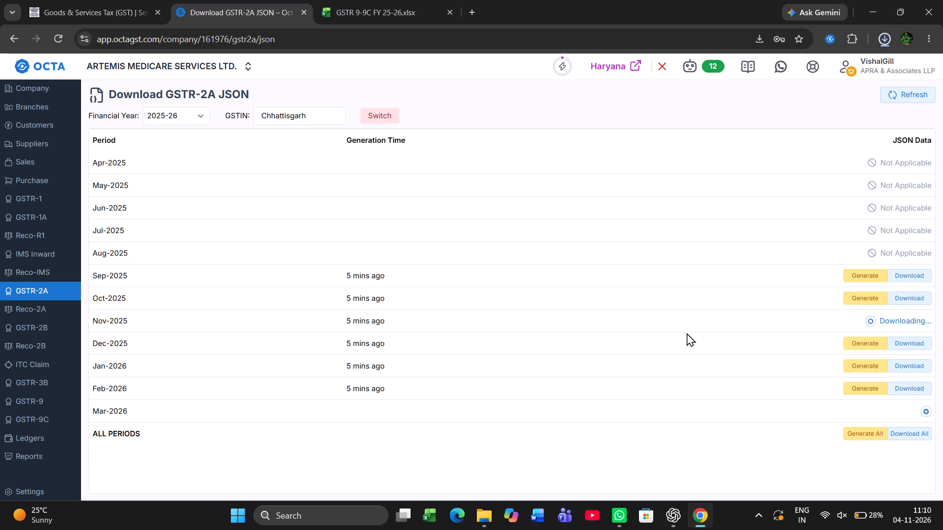
click(671, 462)
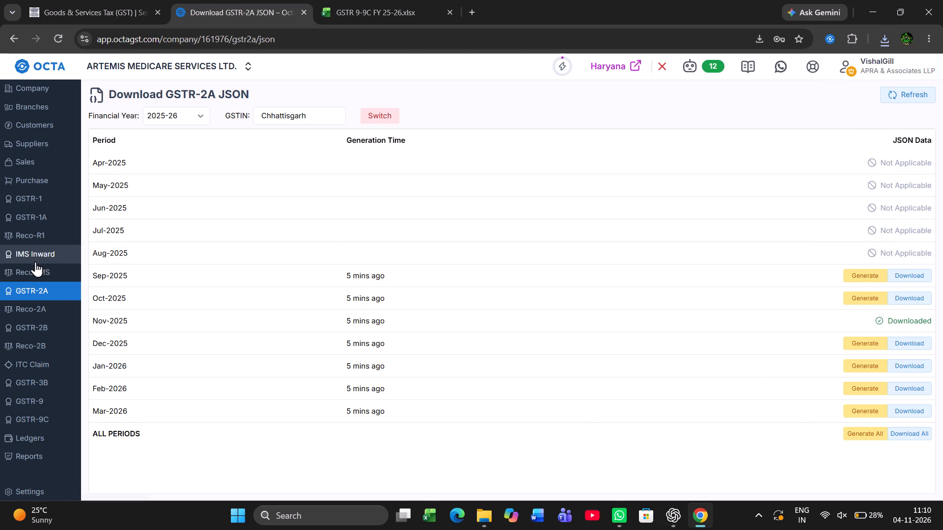
Switch the GSTR-2A JSON download page to the Haryana GSTIN by logging in to the government portal with the captcha.
click(379, 114)
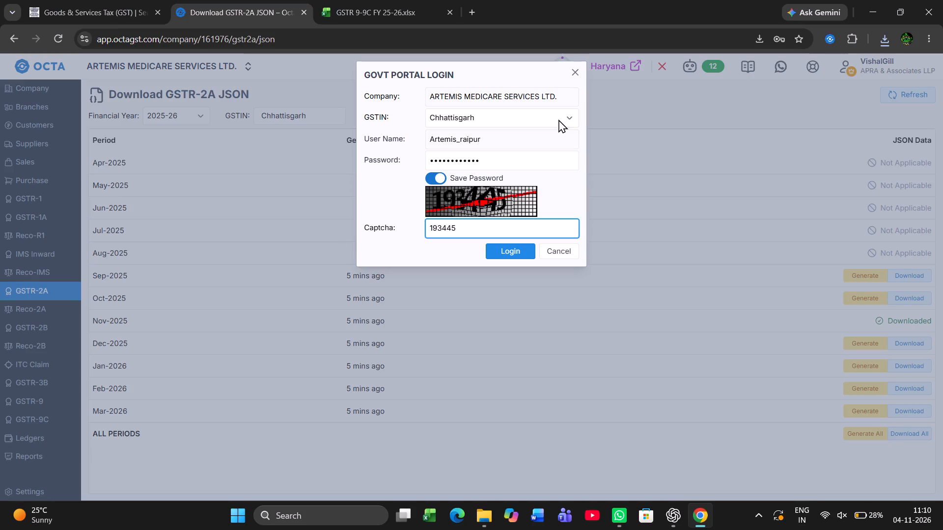
click(558, 119)
click(515, 147)
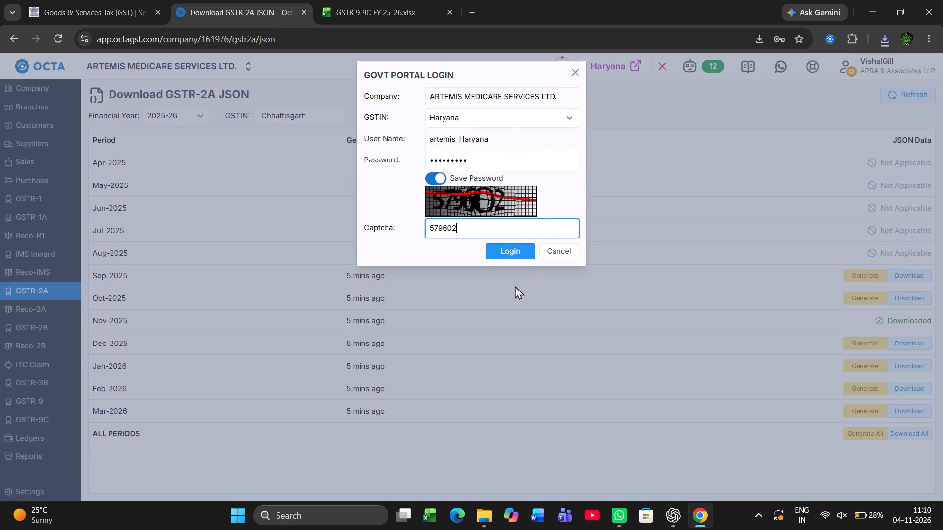
click(516, 253)
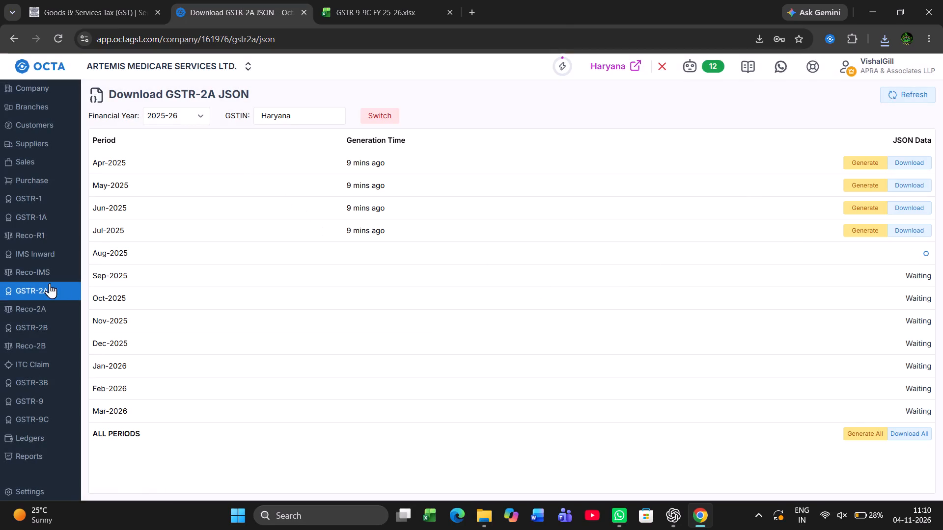
Return to the GSTR-2A overview of both GSTINs for 2025-26.
click(33, 285)
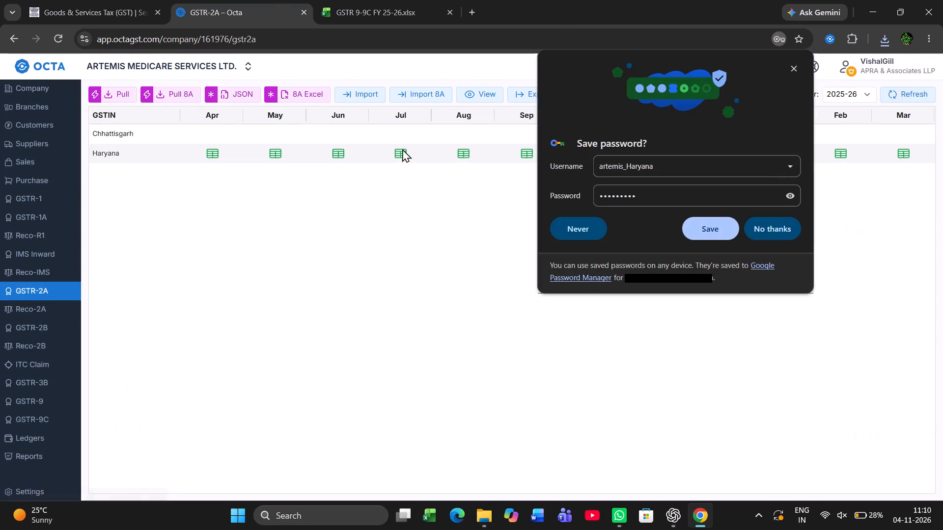
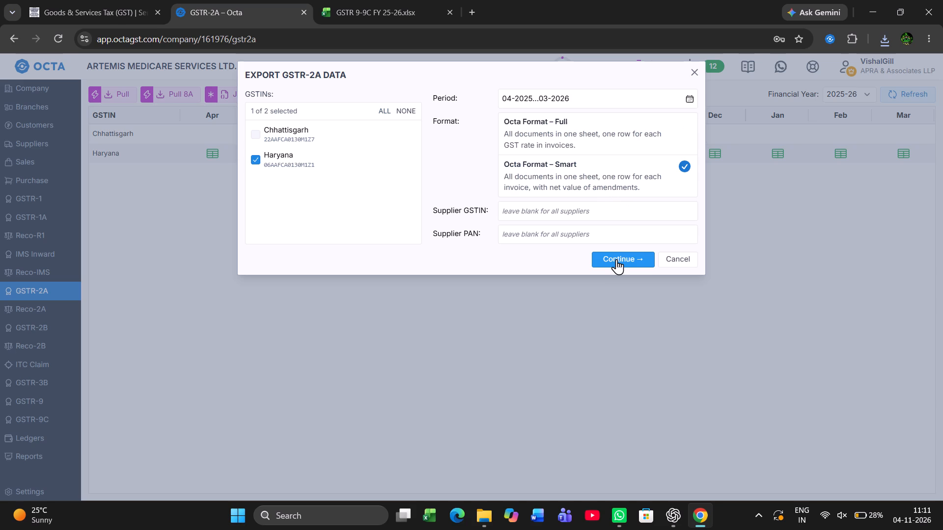
Export Haryana's GSTR-2A data for 04-2025 to 03-2026 in Octa Format – Smart and open the robot status list.
click(616, 259)
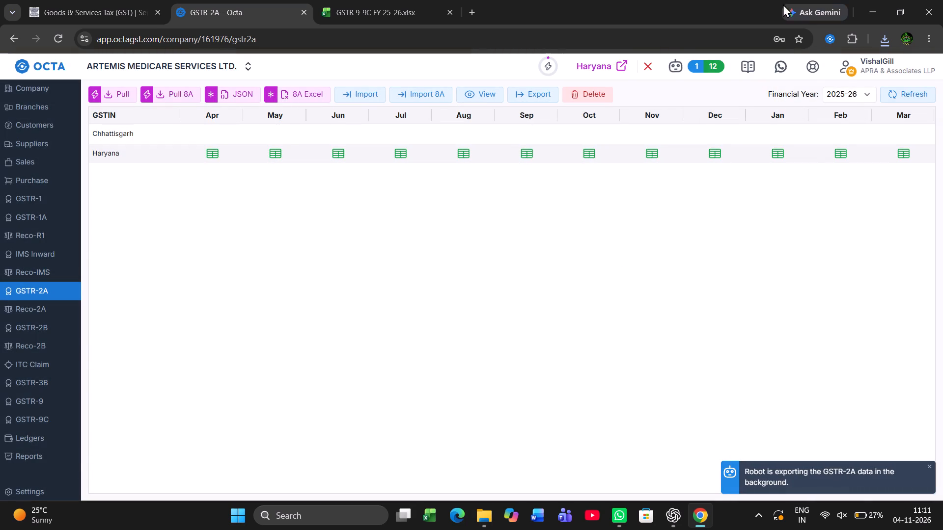
click(698, 77)
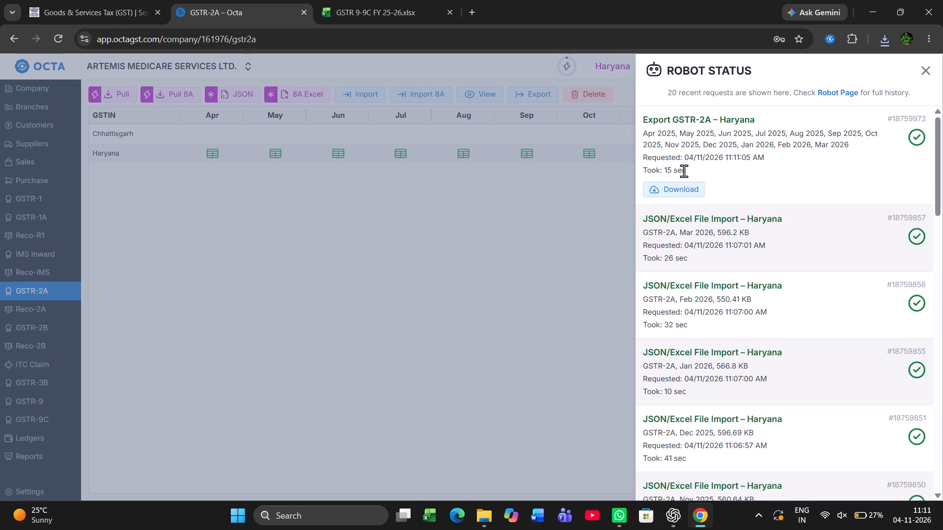
Download the exported Haryana GSTR-2A workbook for Apr 2025 to Mar 2026, start opening it in Excel and cancel the launch.
click(677, 188)
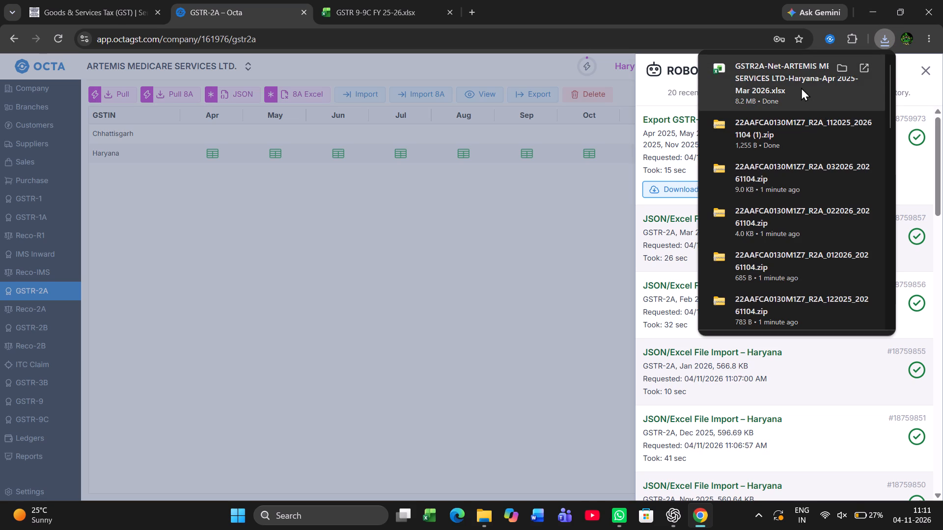
click(801, 87)
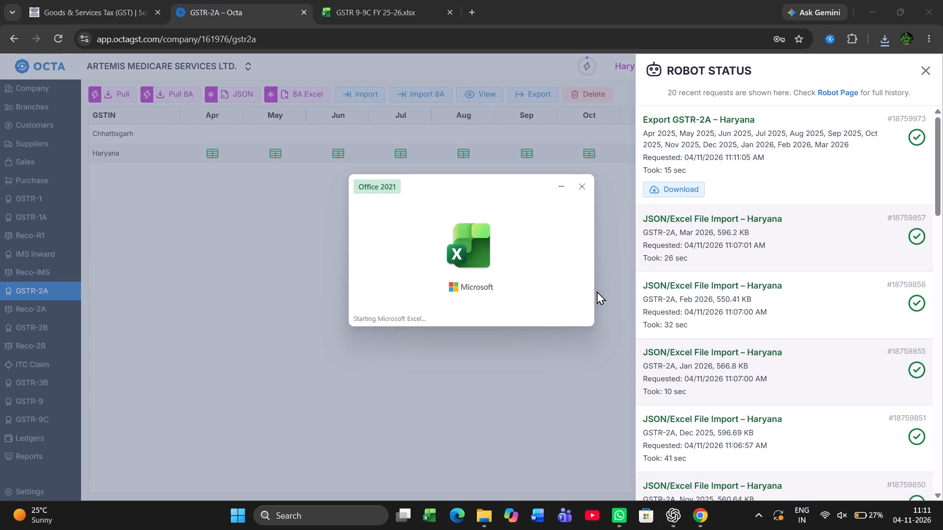
click(578, 188)
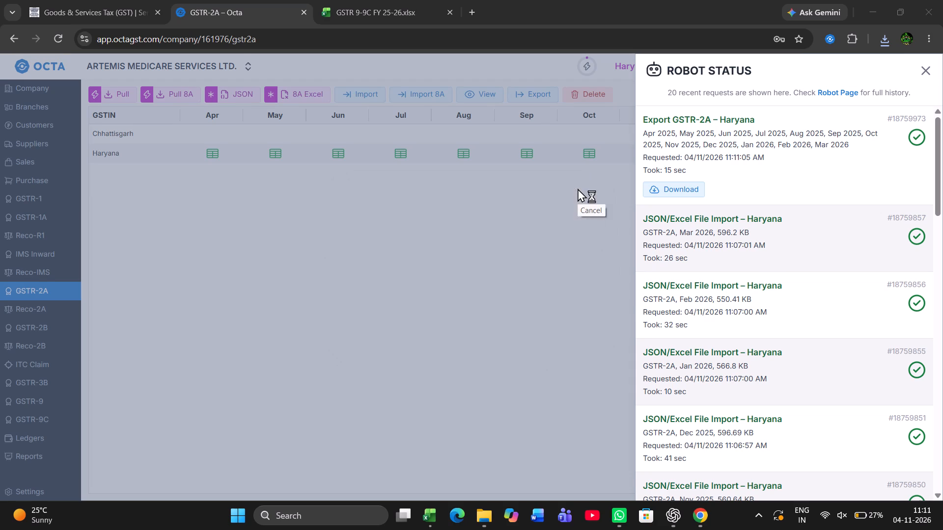
In File Explorer's Downloads folder, sort the files by date modified, newest first, and copy the GSTR2A-Net Artemis Medicare workbook.
key(alt+Tab)
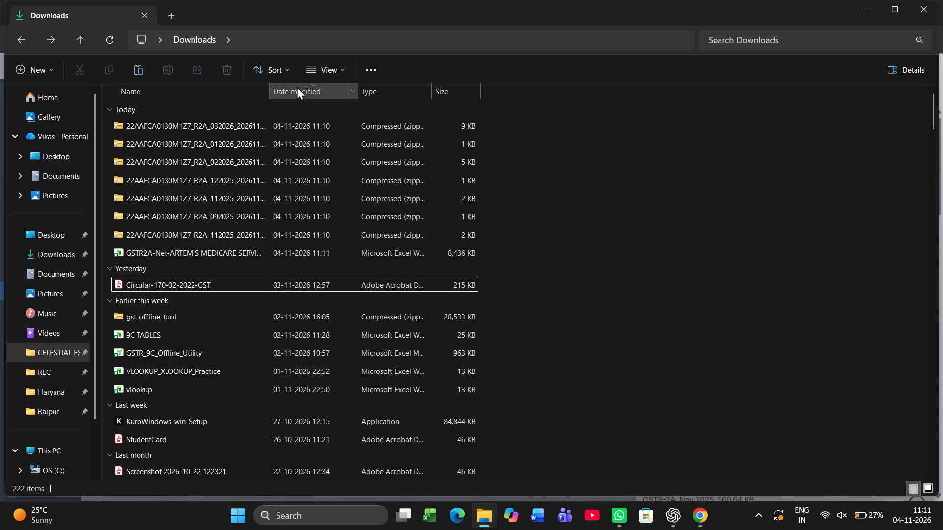
click(297, 86)
click(297, 86)
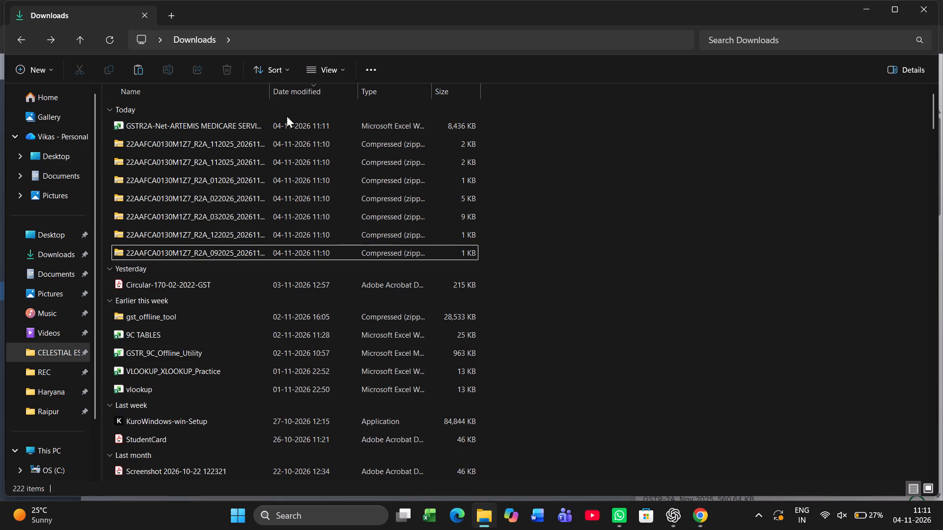
click(179, 125)
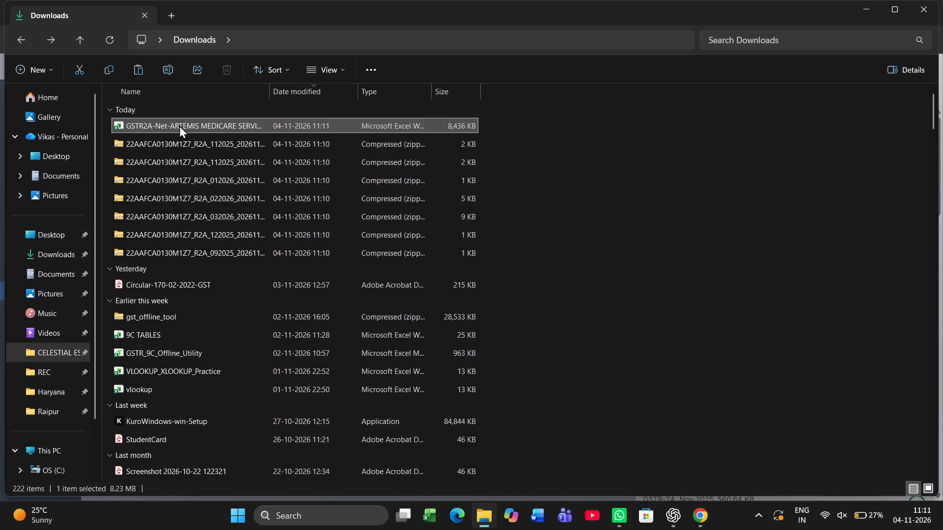
key(ctrl+c)
Back in Chrome, close the robot status, open the 2025-26 GSTR-2A JSON download page and bring up the GSTIN switch dialog.
key(alt+Tab)
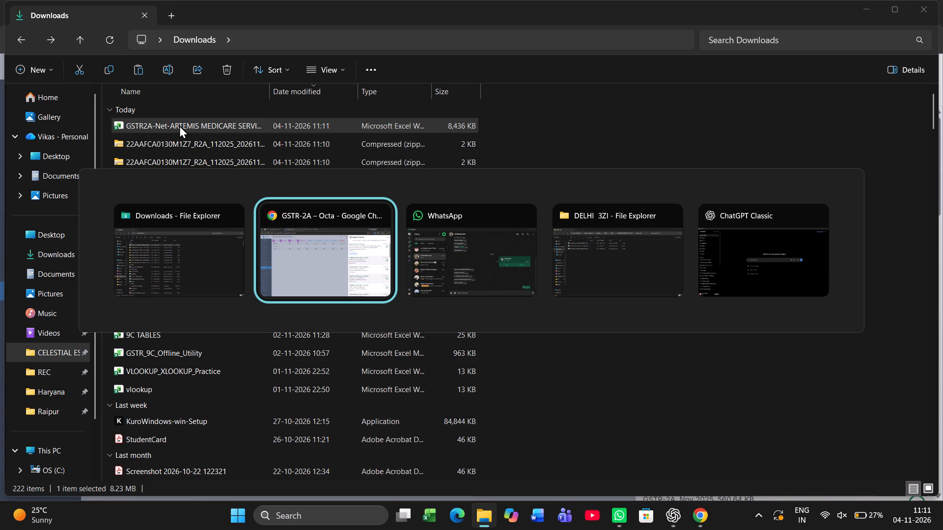
click(465, 270)
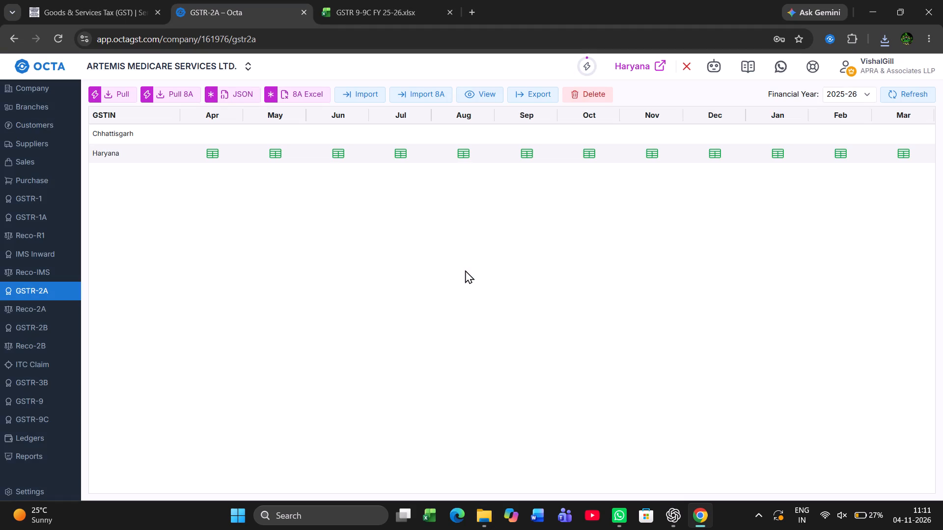
click(38, 292)
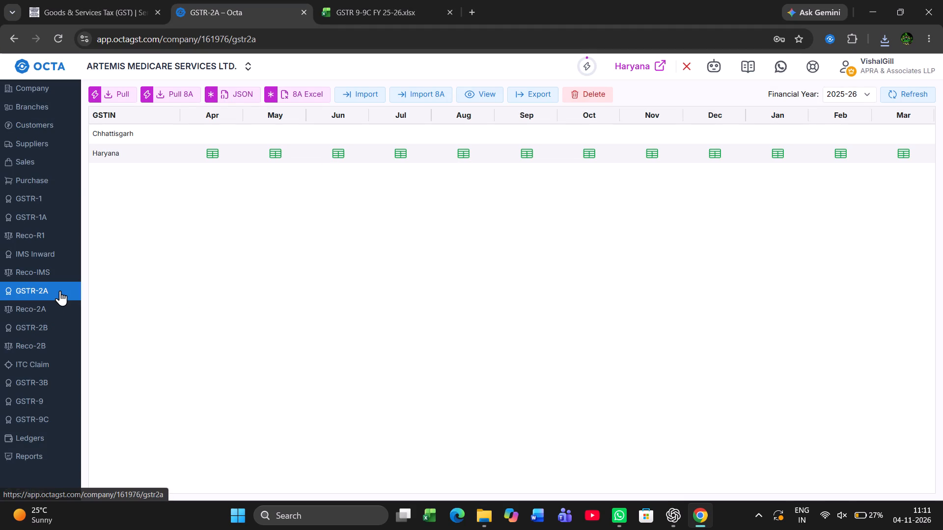
click(60, 291)
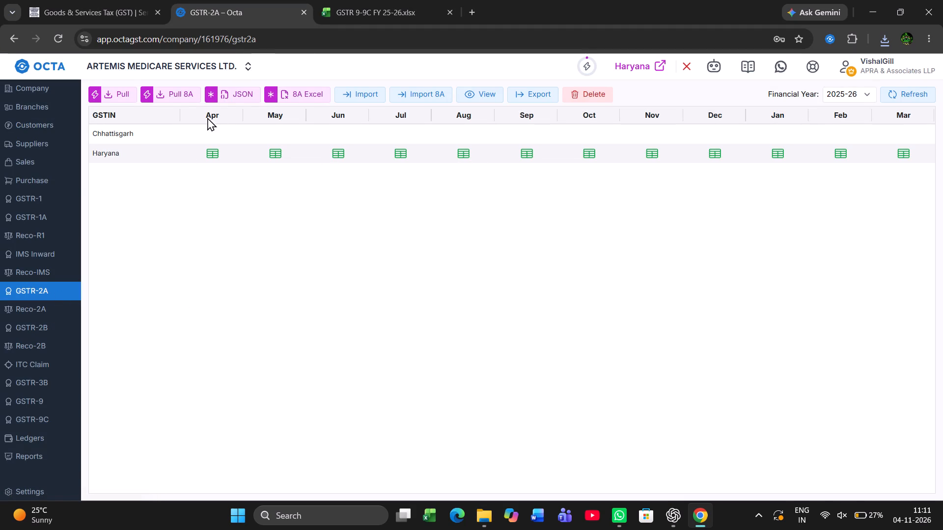
click(233, 95)
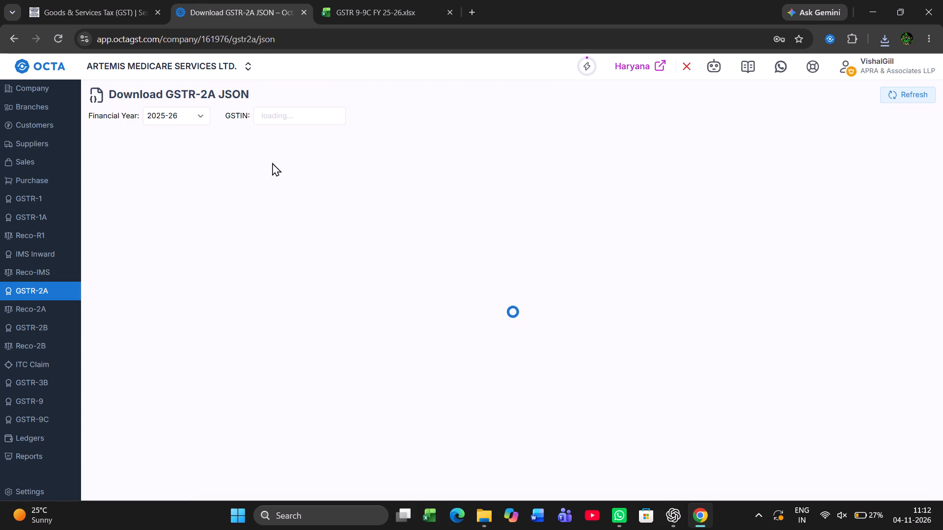
click(388, 116)
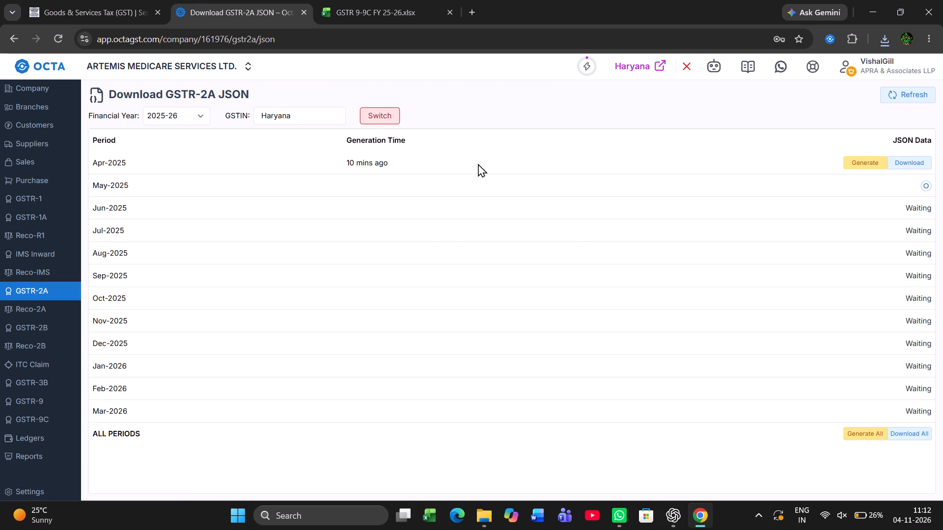
click(385, 112)
click(376, 120)
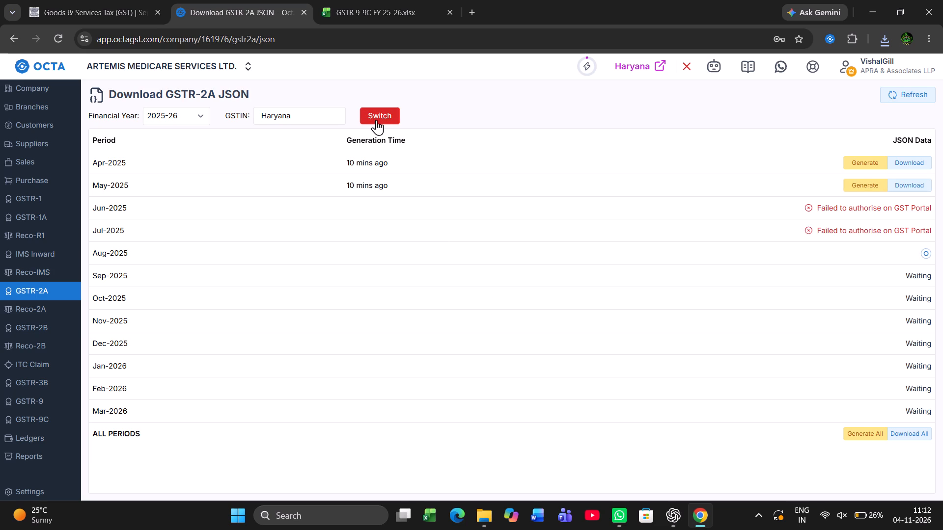
Return to File Explorer's Downloads folder and copy the GSTR2A-Net Artemis Medicare workbook again.
key(alt+Tab)
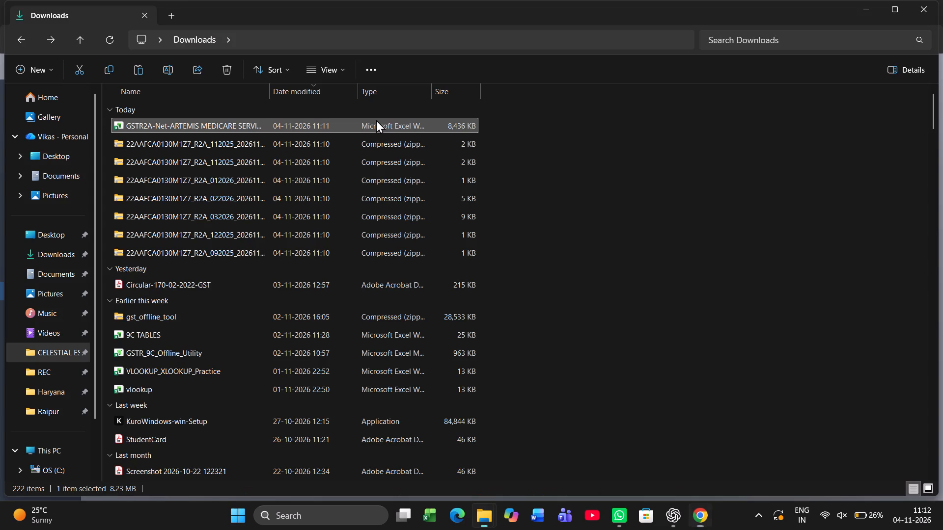
key(ctrl+c)
key(alt+Tab)
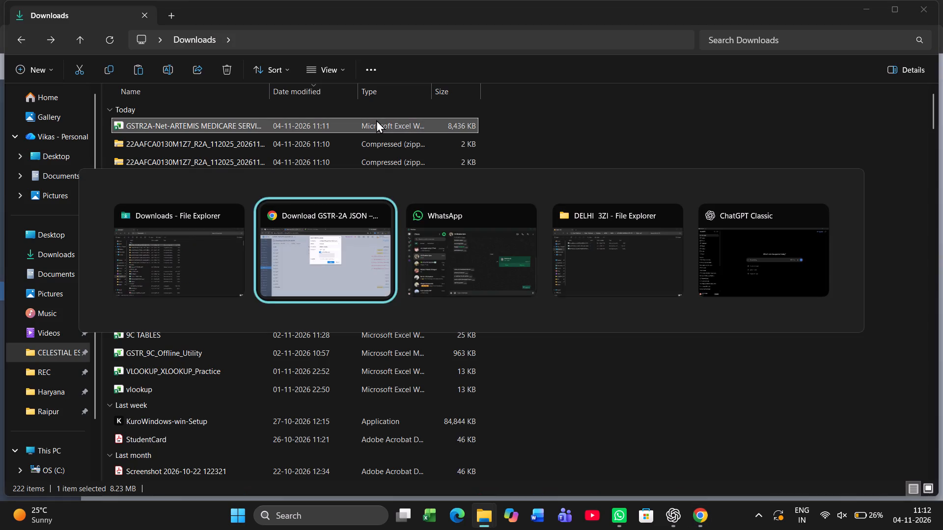
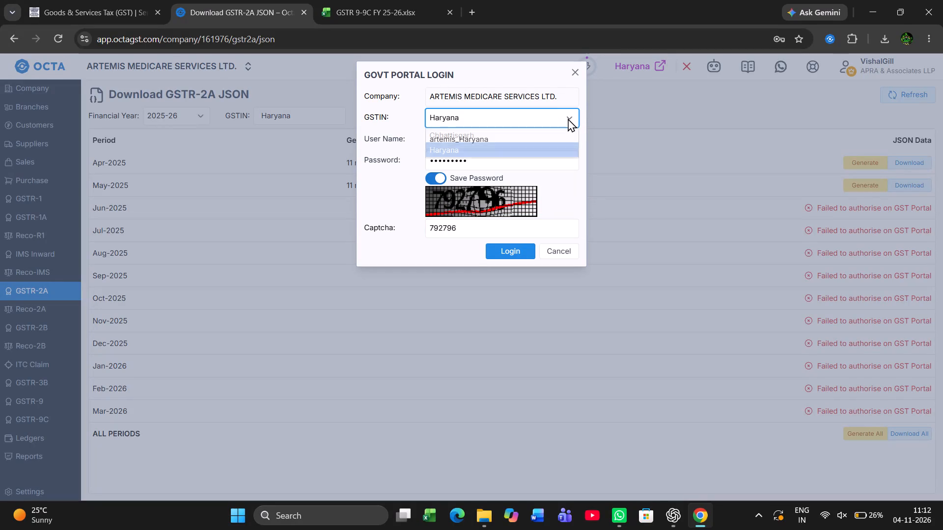
Switch the government portal login to the Chhattisgarh GSTIN and log in with its saved credentials.
click(521, 132)
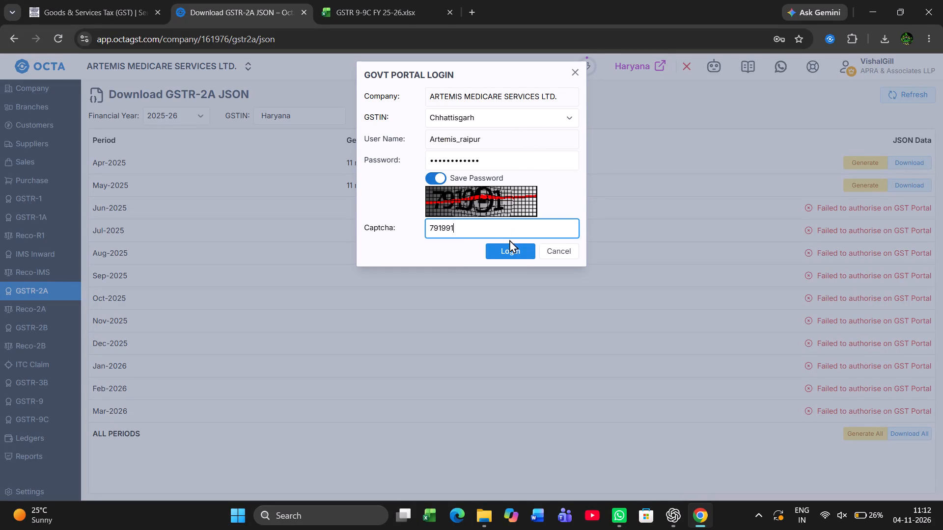
click(515, 250)
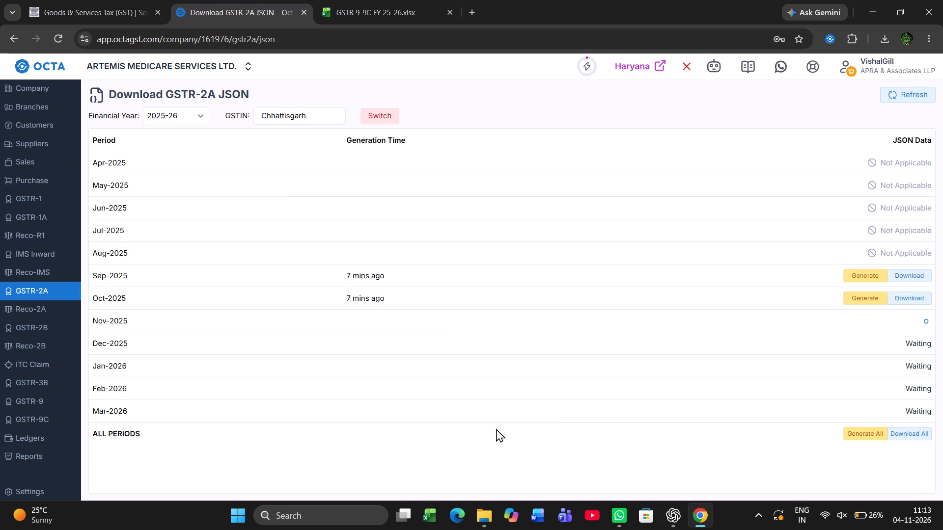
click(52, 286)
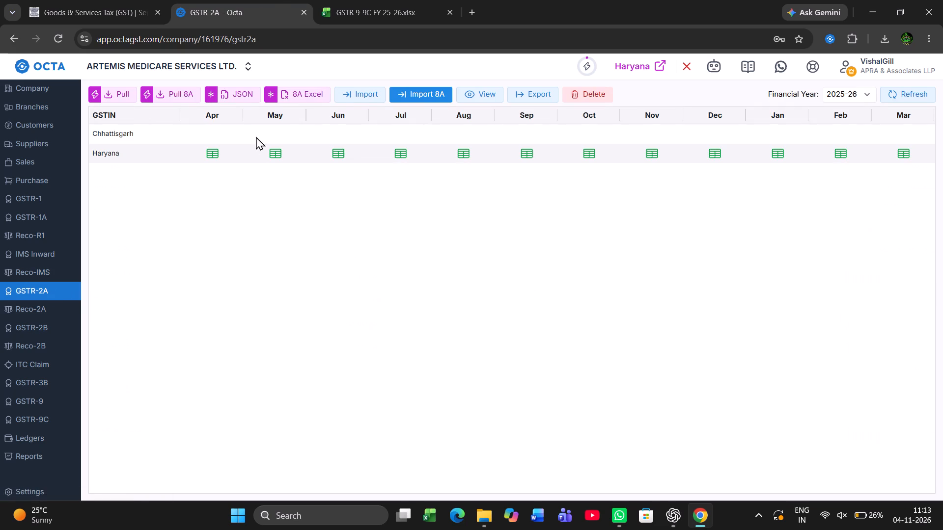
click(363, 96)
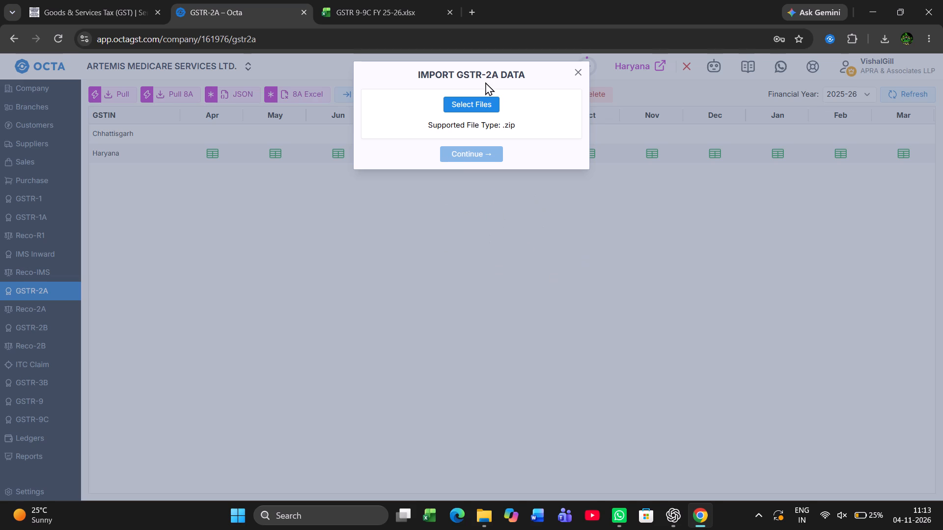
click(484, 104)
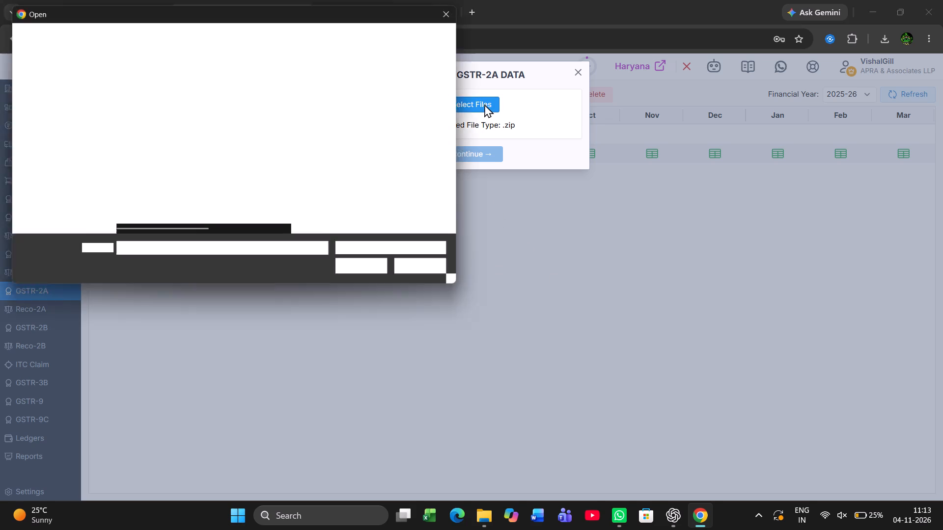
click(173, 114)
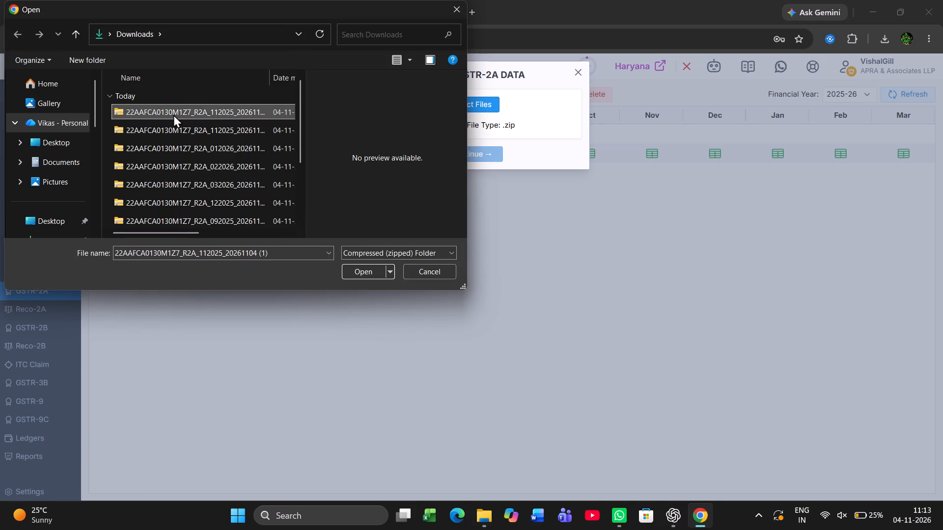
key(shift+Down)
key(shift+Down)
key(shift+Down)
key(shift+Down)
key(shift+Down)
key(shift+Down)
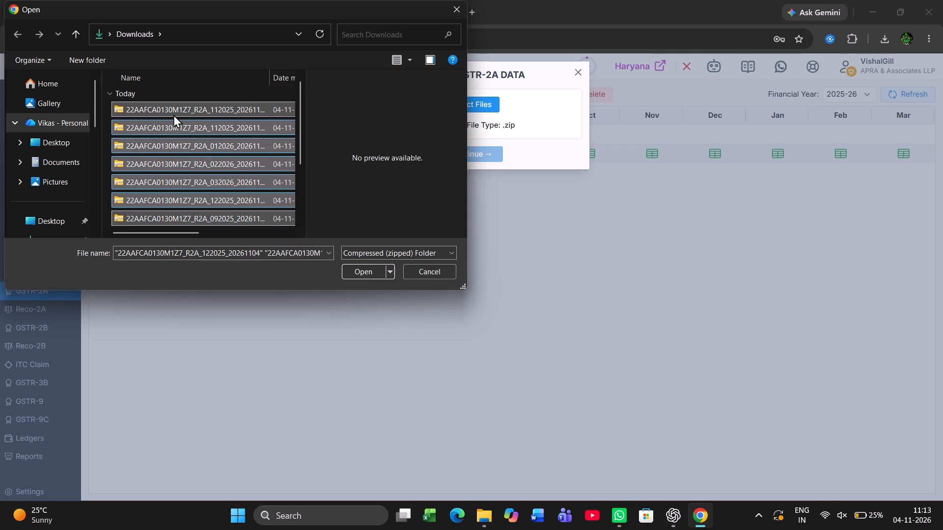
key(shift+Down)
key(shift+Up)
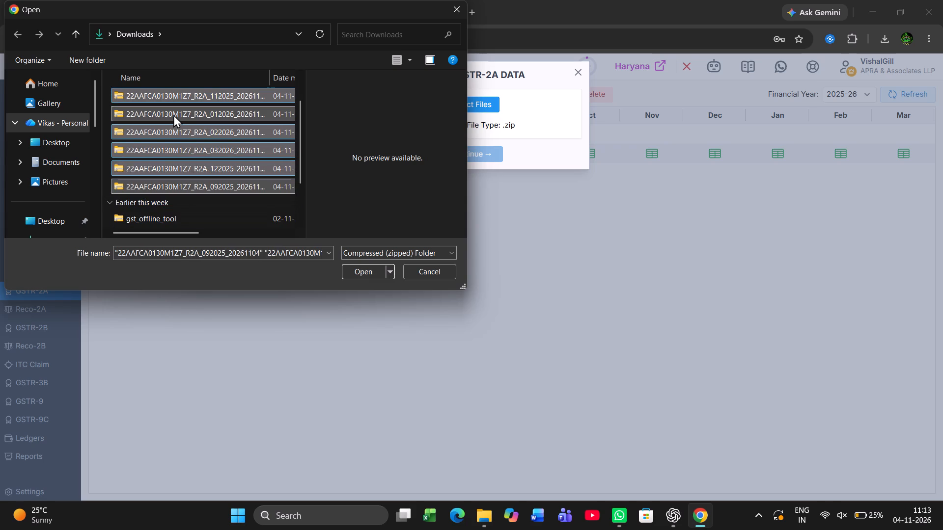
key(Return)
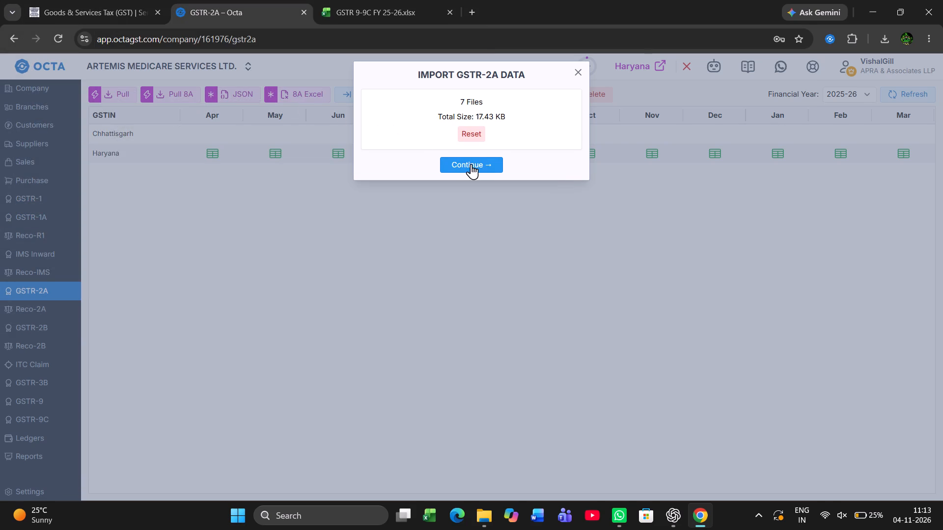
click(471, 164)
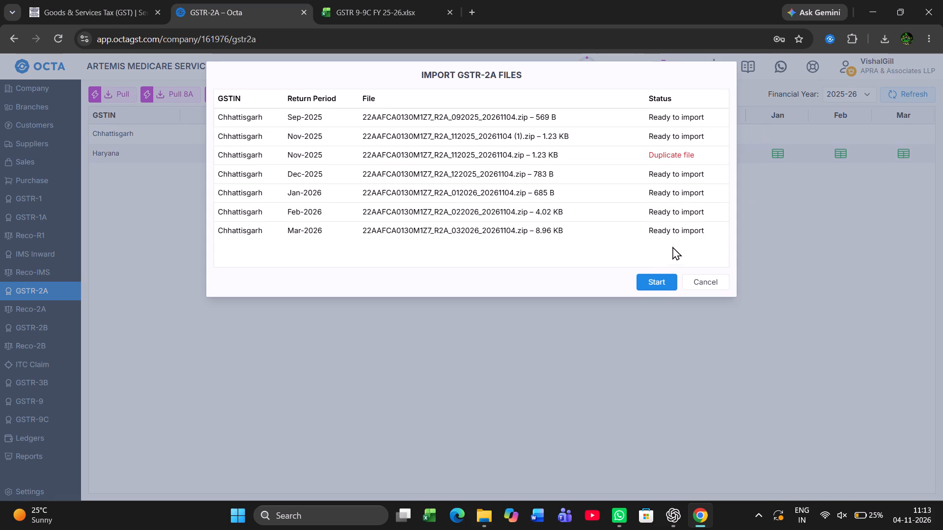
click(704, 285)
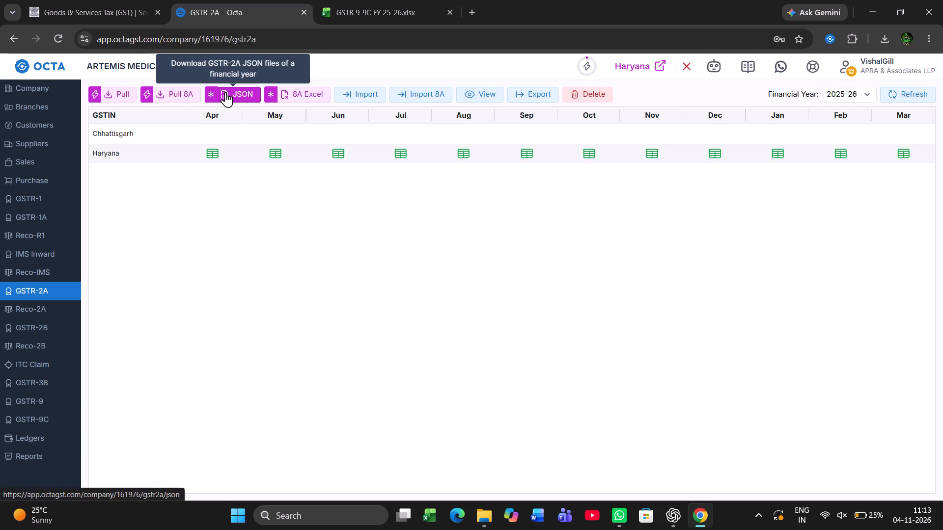
Switch to File Explorer's Downloads folder and delete the seven Chhattisgarh GSTR-2A zip files dated today.
key(alt+Tab)
key(alt+Tab)
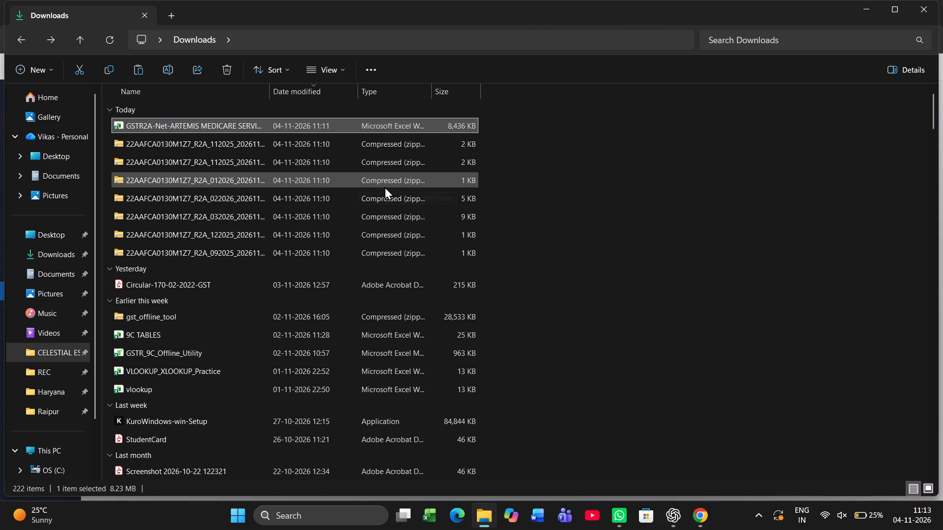
key(Down)
key(shift+Down)
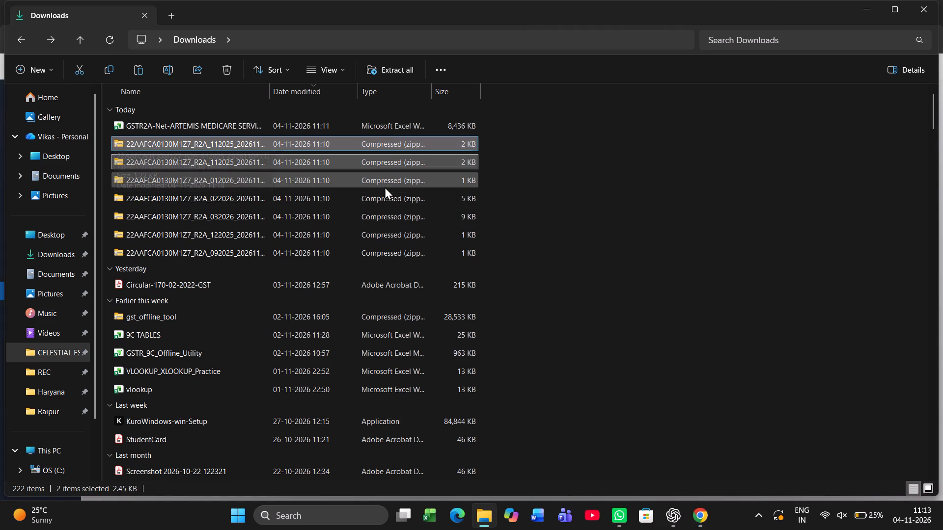
key(shift+Down)
key(shift+Down)
key(shift+Down)
key(shift+Down)
key(shift+Down)
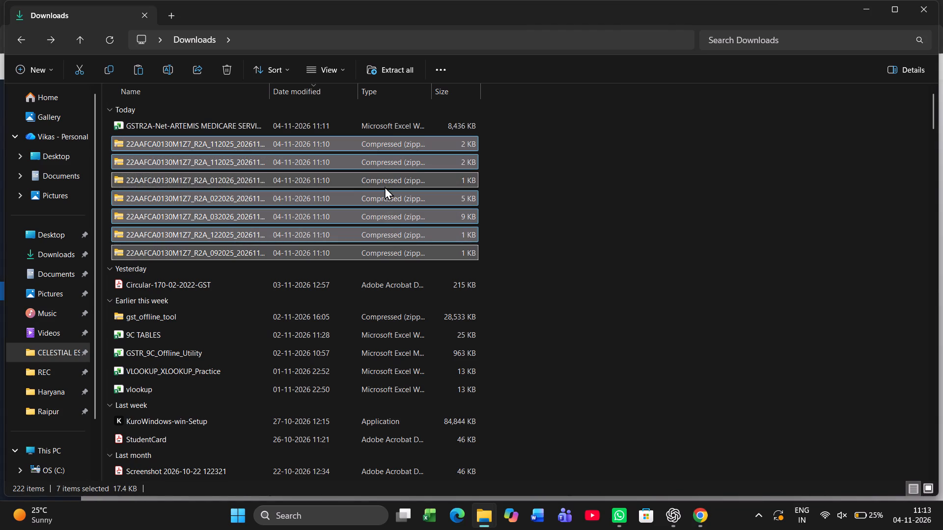
key(Delete)
Back in Chrome, open the 2025-26 GSTR-2A JSON download page and download all periods for Chhattisgarh.
key(alt+Tab)
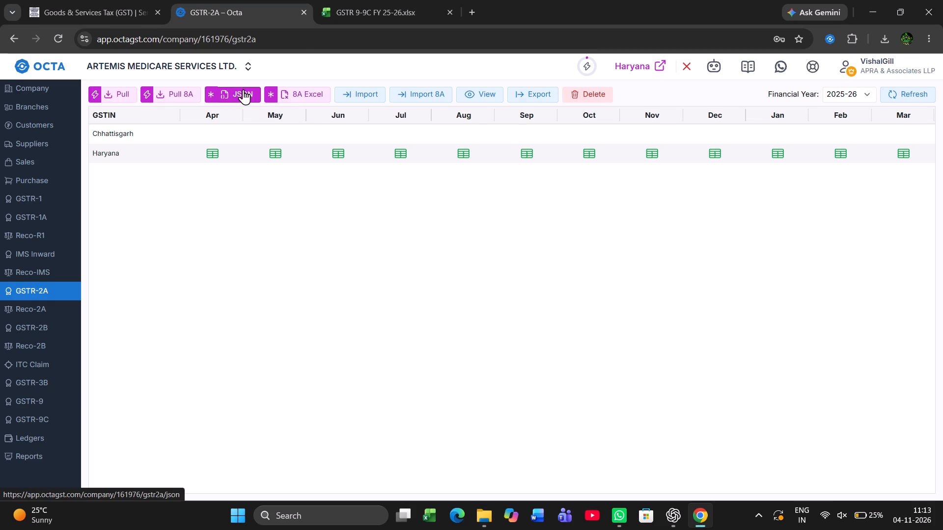
click(243, 89)
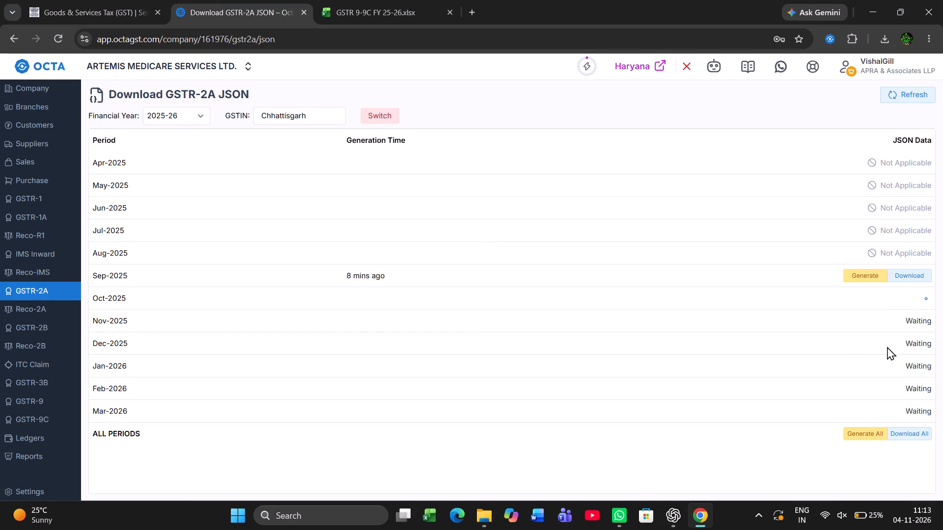
click(914, 436)
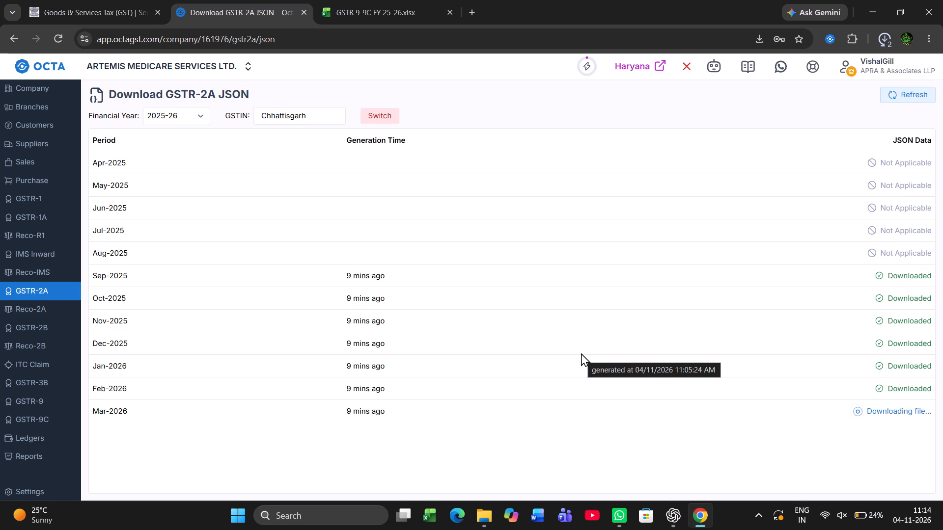
scroll(734, 453, down, 1)
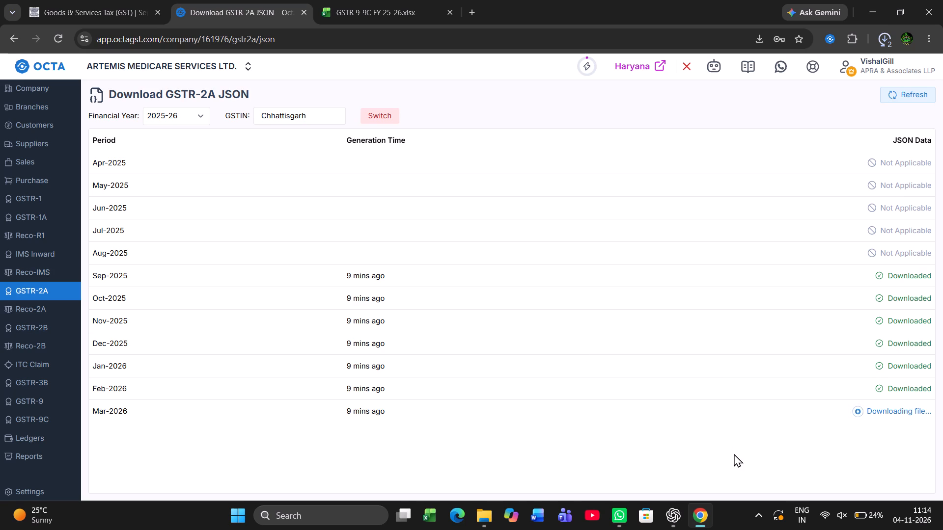
scroll(734, 453, up, 1)
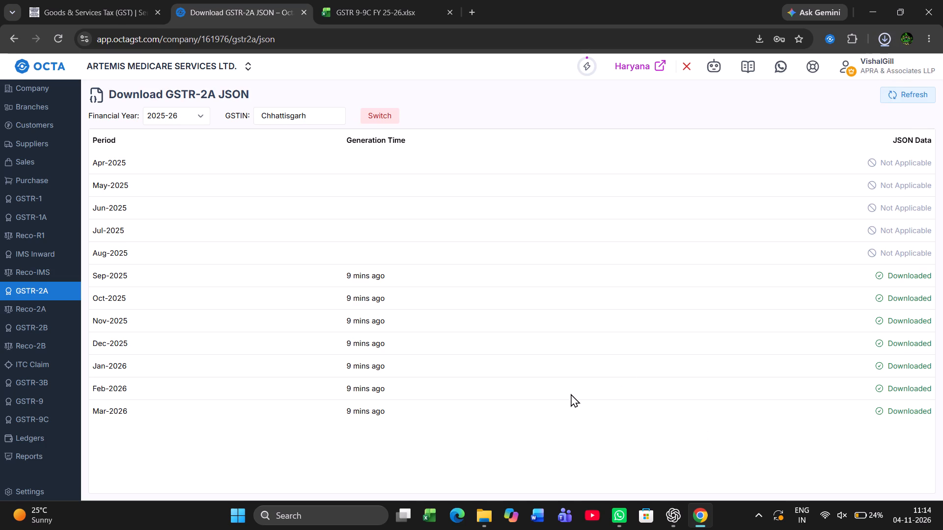
Start a GSTR-2A import and choose the seven Chhattisgarh zip files for Sep 2025 to Mar 2026 from Downloads.
click(36, 289)
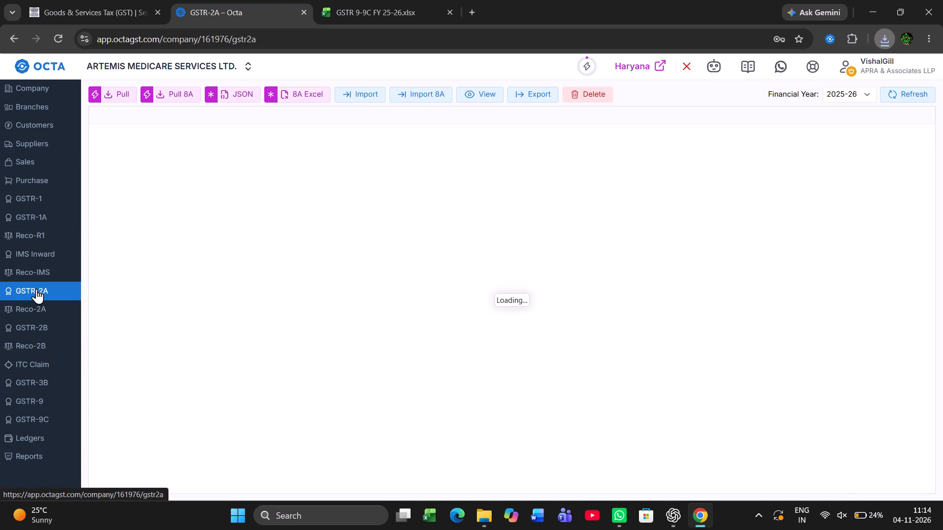
click(348, 86)
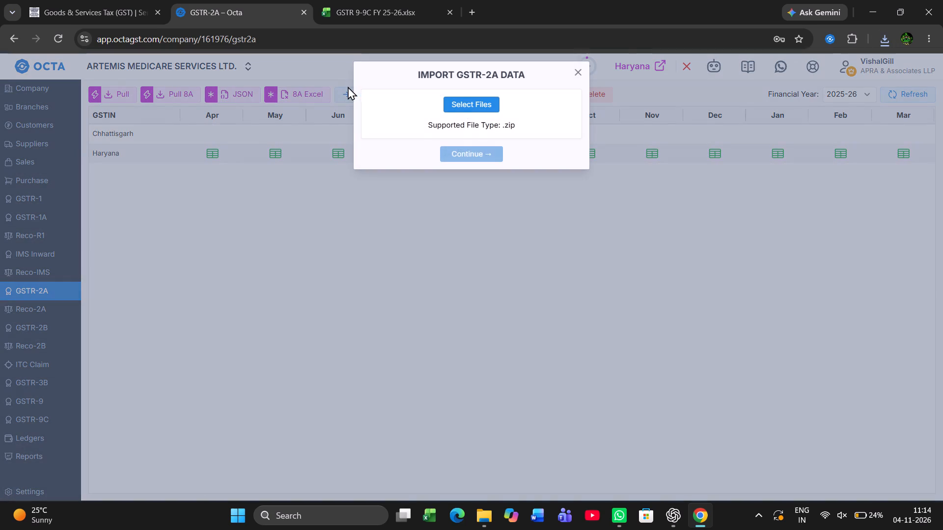
click(480, 102)
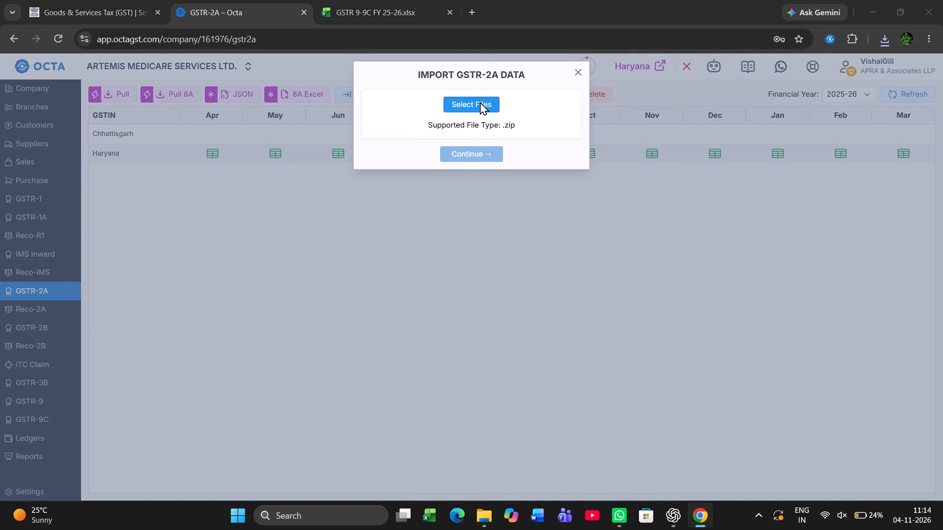
click(164, 112)
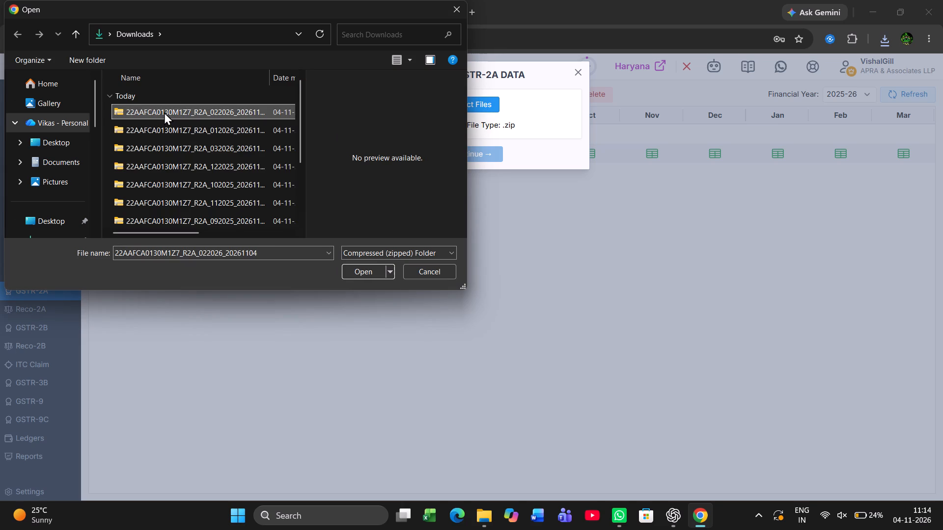
key(shift+Down)
key(shift+Down)
key(shift+Down)
key(shift+Down)
key(shift+Down)
key(shift+Down)
key(shift+Down)
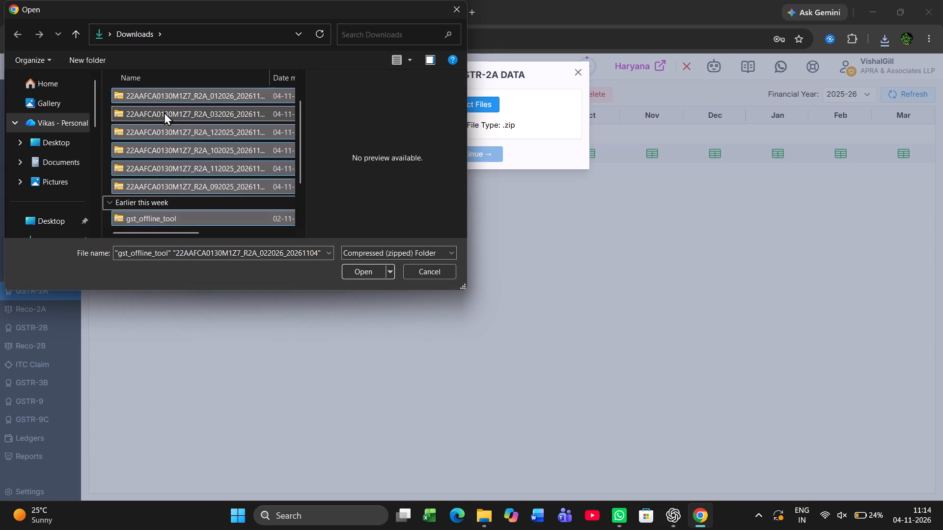
key(shift+Up)
key(Return)
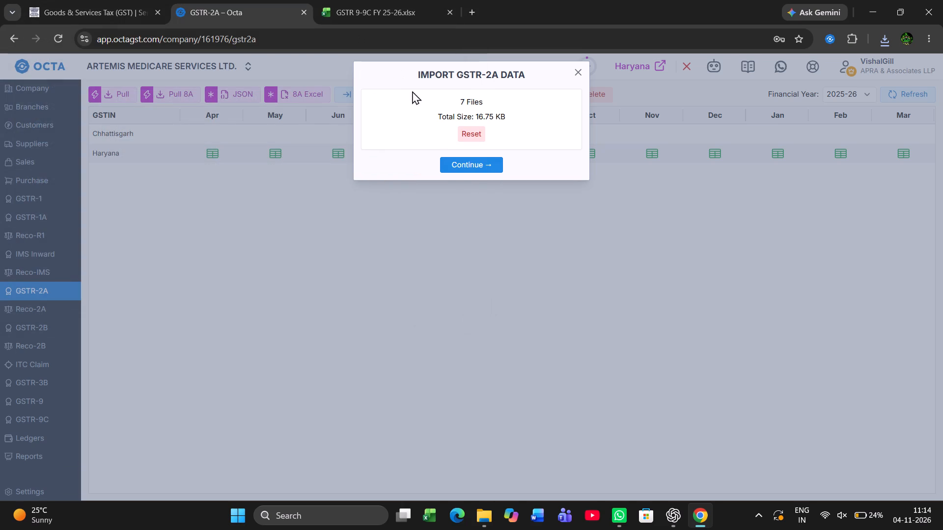
Run the import of the selected Chhattisgarh files, close the import results and refresh the GSTR-2A grid.
click(466, 163)
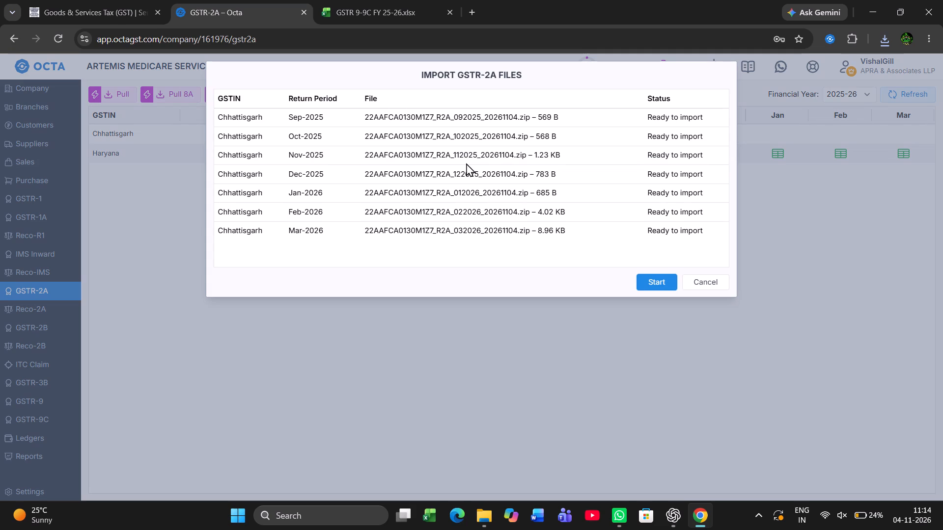
click(640, 286)
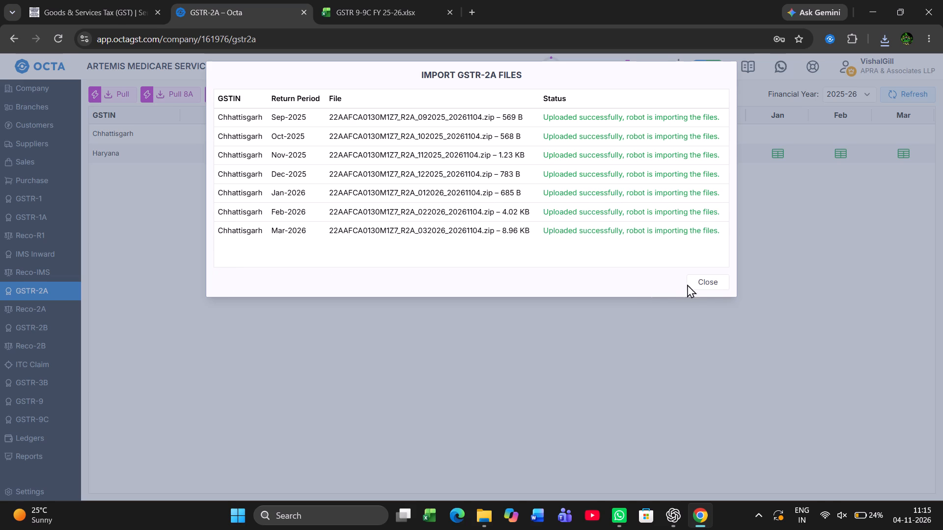
click(697, 280)
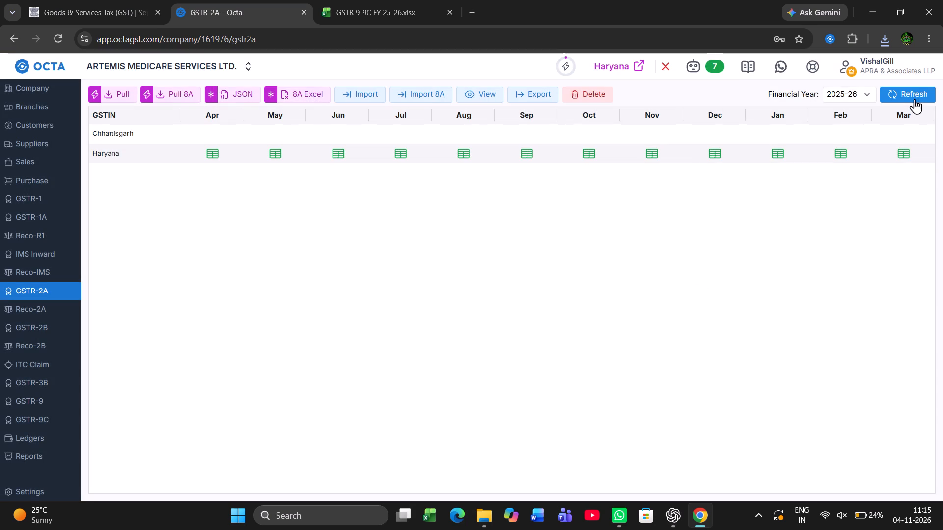
click(916, 97)
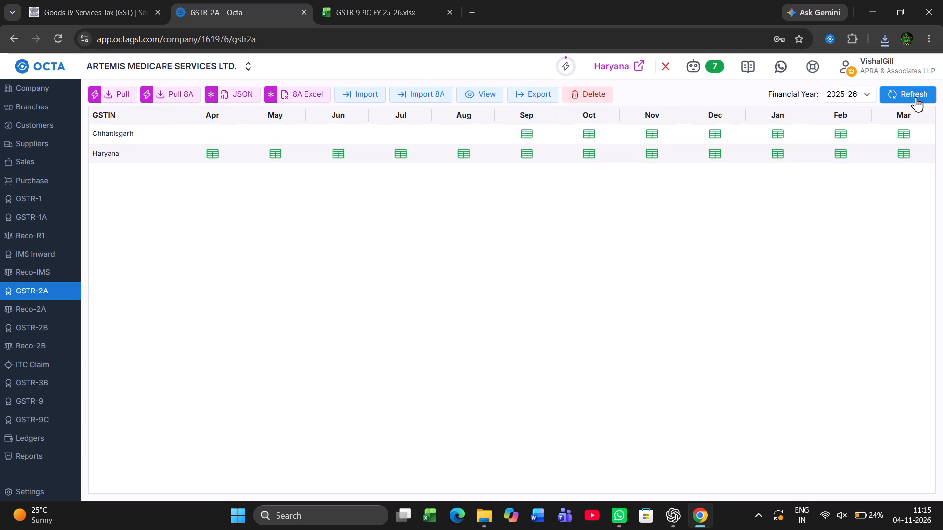
click(916, 97)
Export Chhattisgarh's GSTR-2A data for 04-2025 to 03-2026 in Octa Format – Smart and download the exported workbook.
click(530, 97)
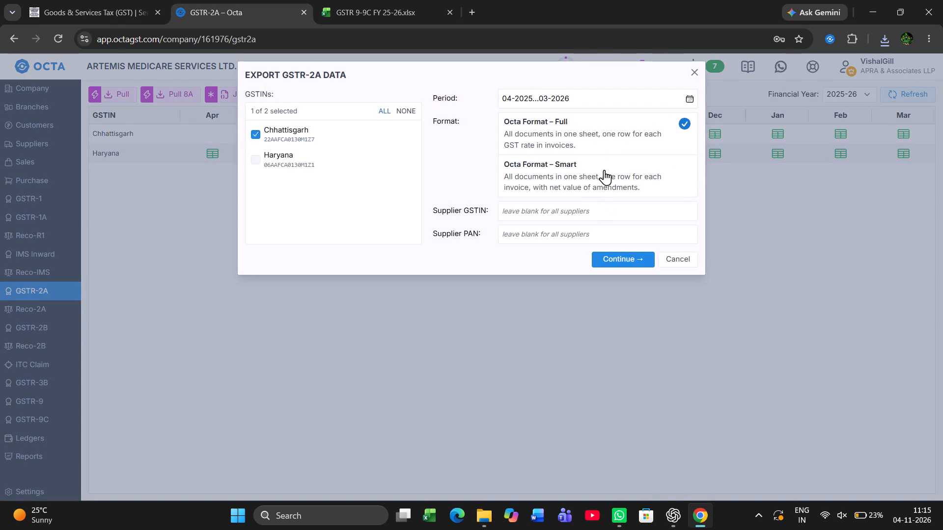
click(604, 166)
click(620, 258)
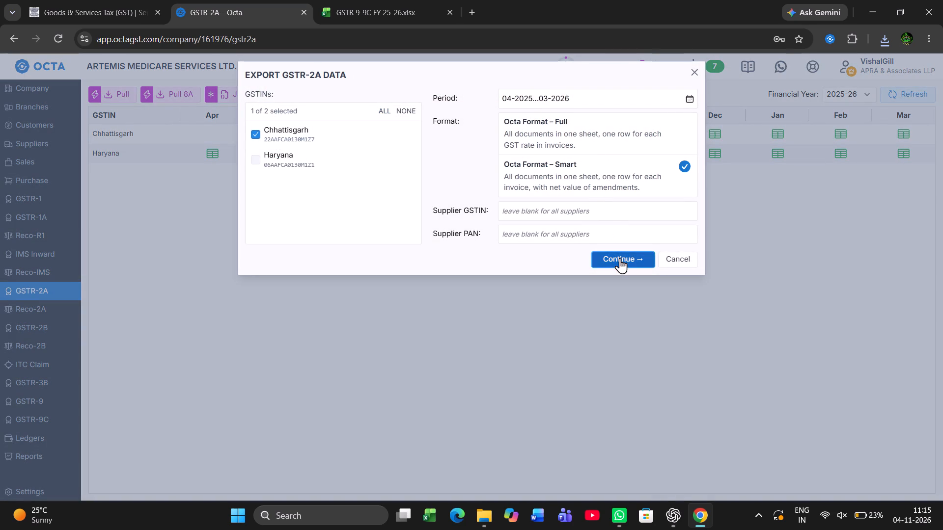
click(724, 63)
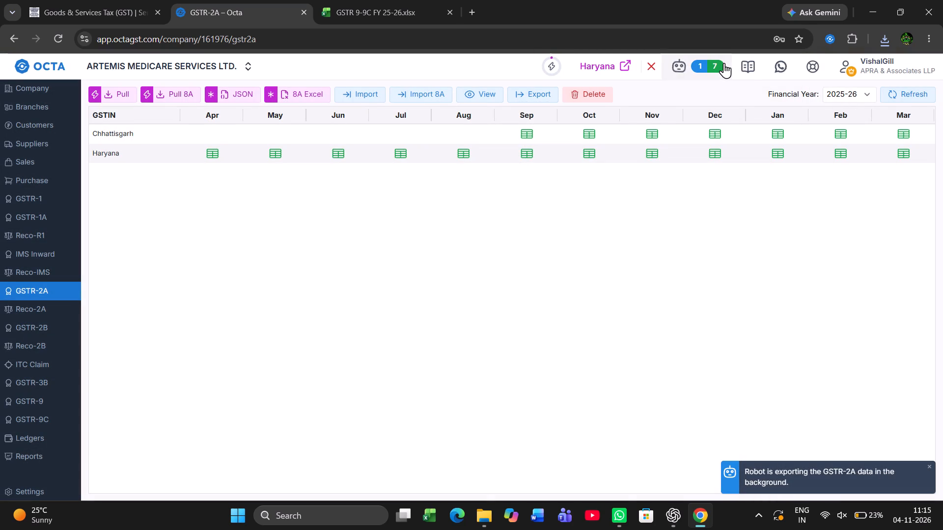
click(679, 188)
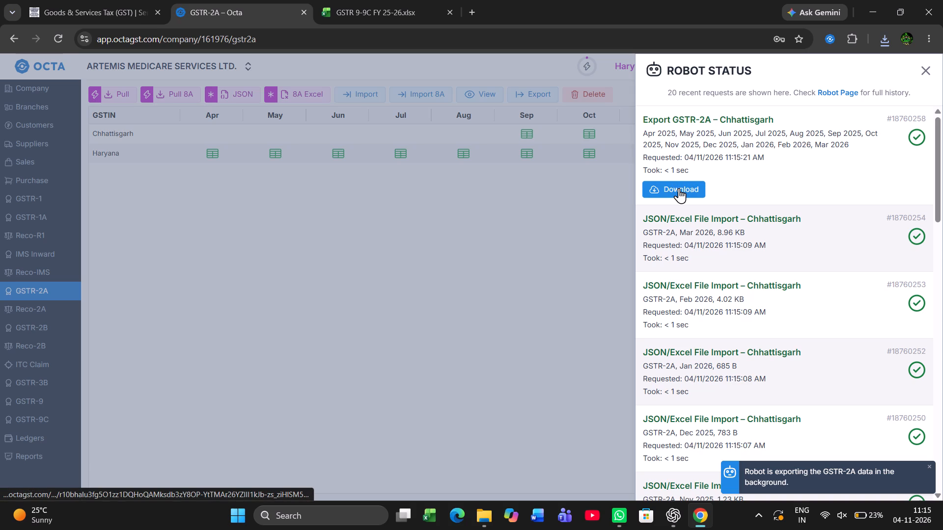
In File Explorer, sort Downloads by date modified, newest first, and copy the newest GSTR2A-Net-ARTEMIS MEDICARE workbook for use in another window.
key(alt+Tab)
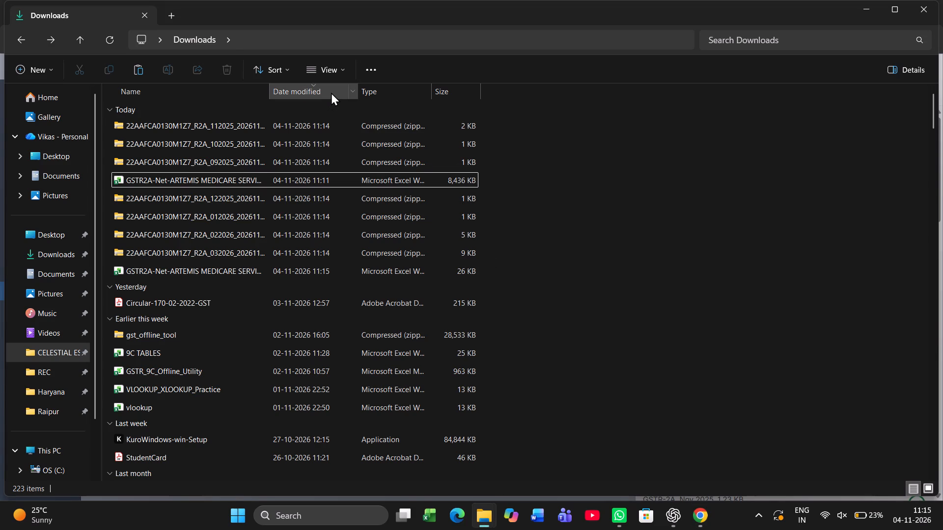
click(331, 92)
click(331, 92)
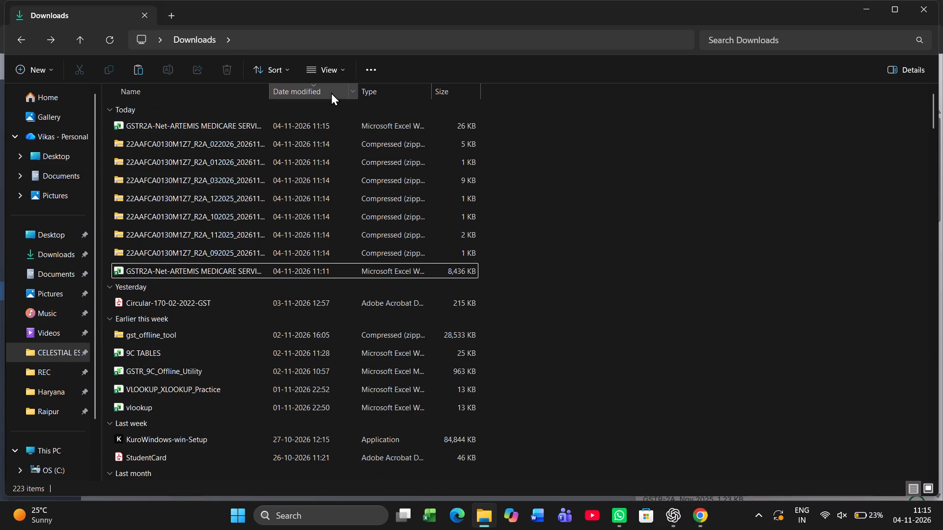
click(229, 127)
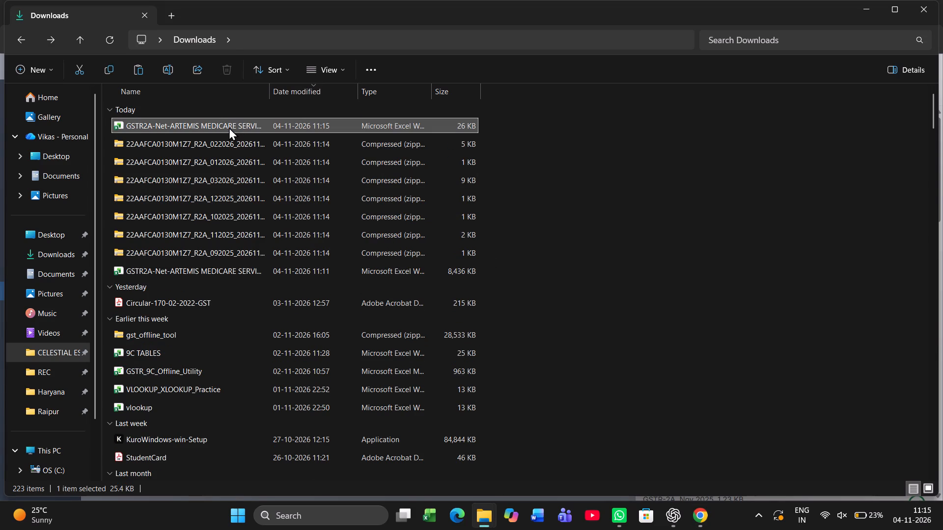
key(ctrl+c)
key(alt+Tab)
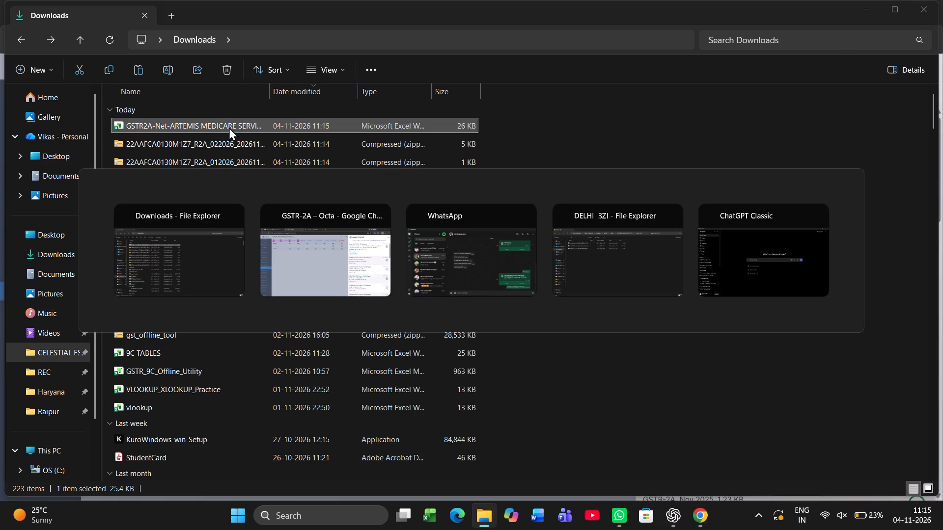
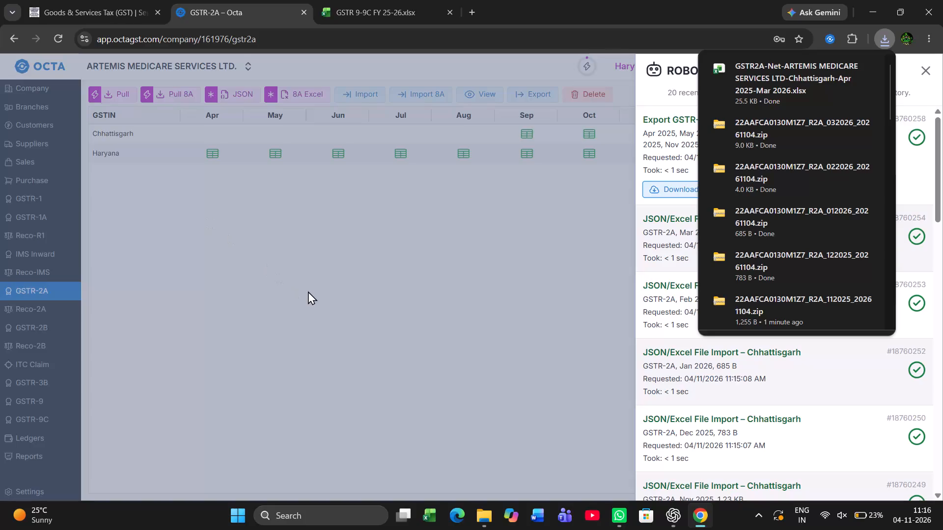
Dismiss the list of recent robot requests and return to the GSTR-2A grid.
click(308, 291)
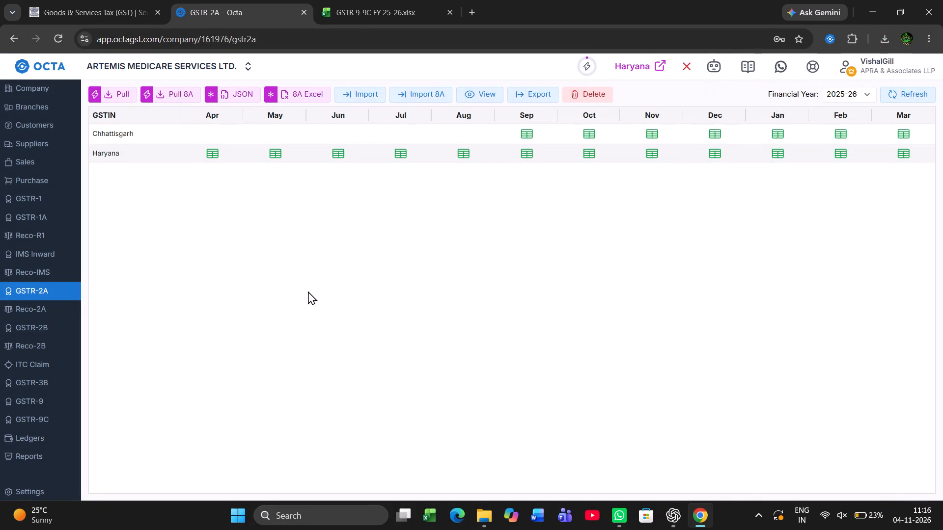
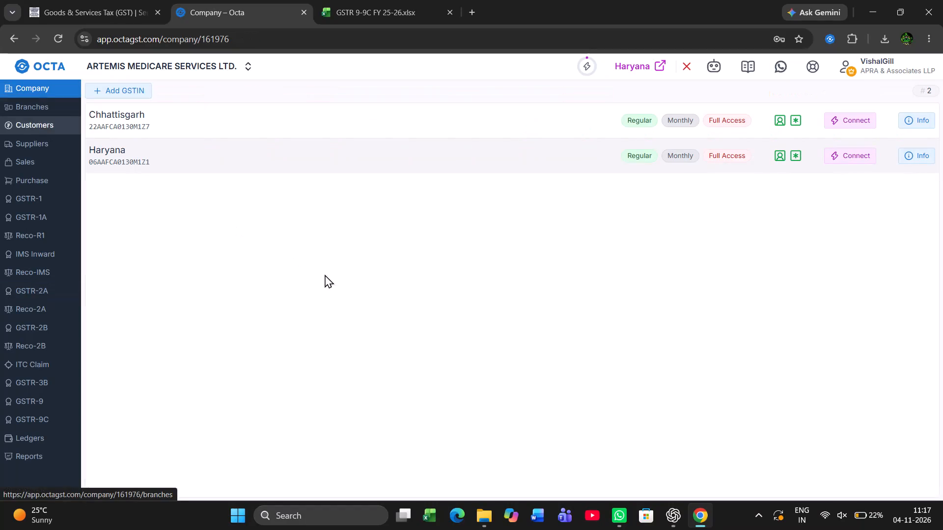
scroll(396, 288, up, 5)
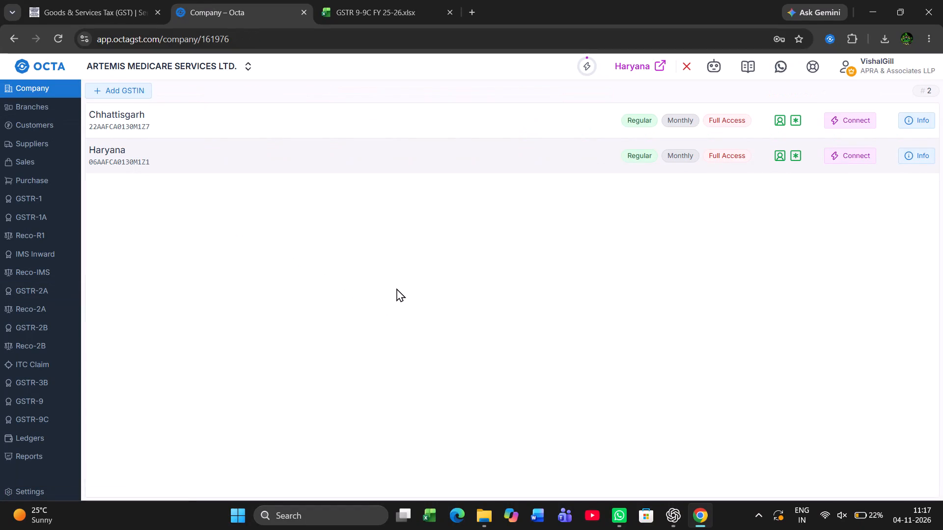